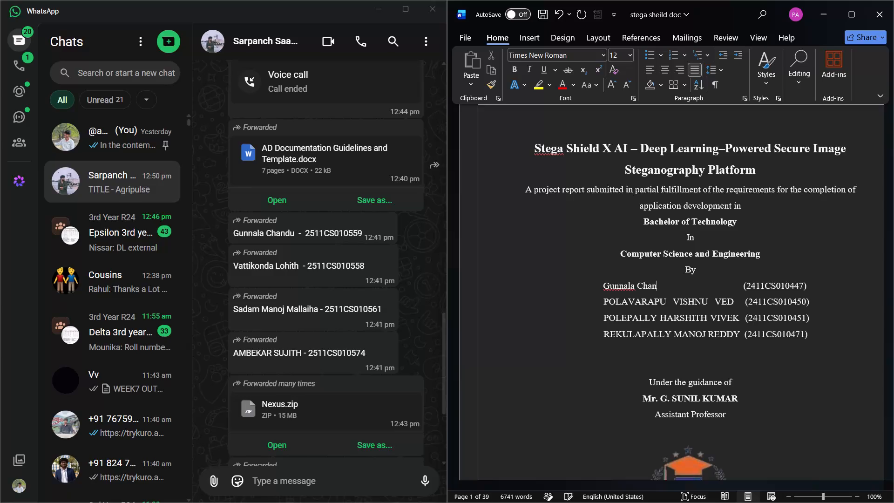
# Finish entering the first student's name in the title page's author list, as given in the chat.
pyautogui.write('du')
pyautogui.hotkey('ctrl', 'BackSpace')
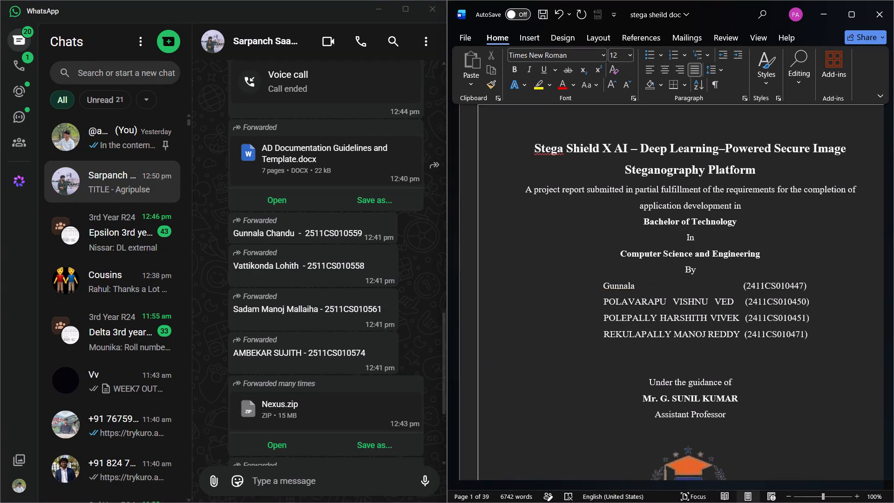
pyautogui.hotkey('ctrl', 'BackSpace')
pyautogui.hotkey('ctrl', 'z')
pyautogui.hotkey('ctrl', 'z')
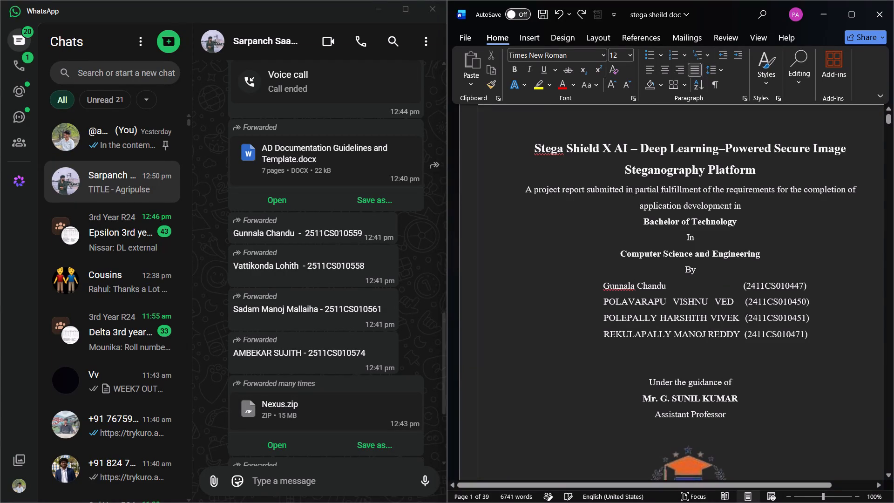
# Change the first student's name in the author list to uppercase.
pyautogui.moveTo(604, 286); pyautogui.dragTo(673, 280)
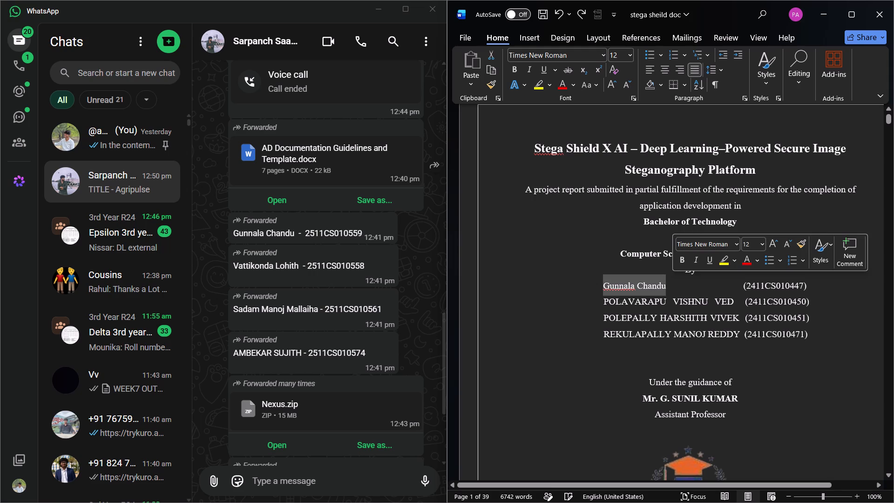
pyautogui.click(597, 81)
pyautogui.click(614, 133)
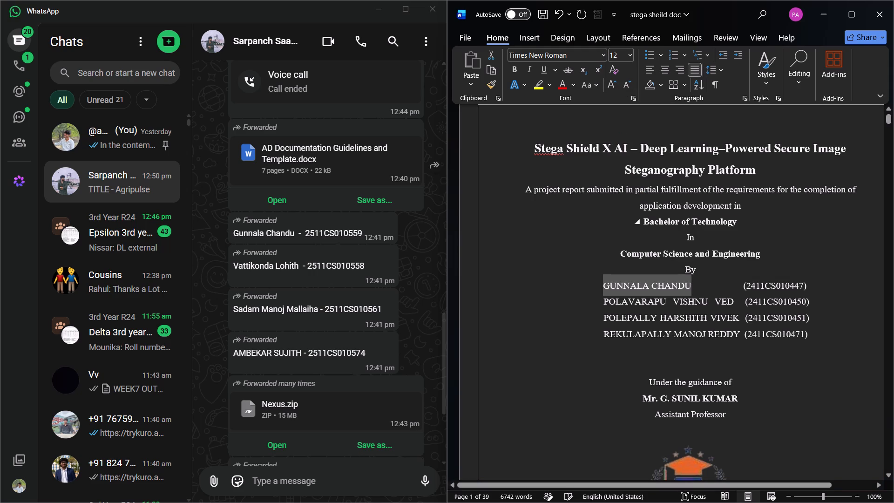
pyautogui.click(708, 289)
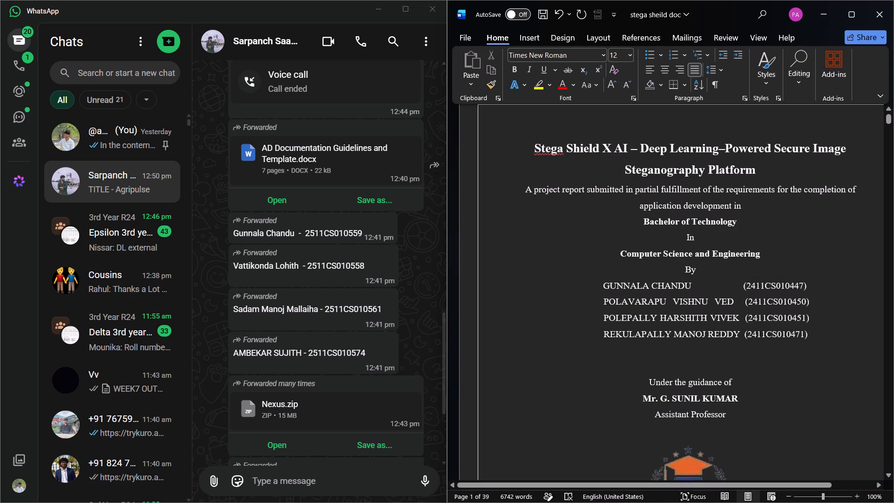
# Replace the second student's name in the author list with the second name forwarded in the chat, in uppercase.
pyautogui.moveTo(732, 299); pyautogui.dragTo(610, 301)
pyautogui.click(610, 301)
pyautogui.moveTo(610, 301); pyautogui.dragTo(715, 303)
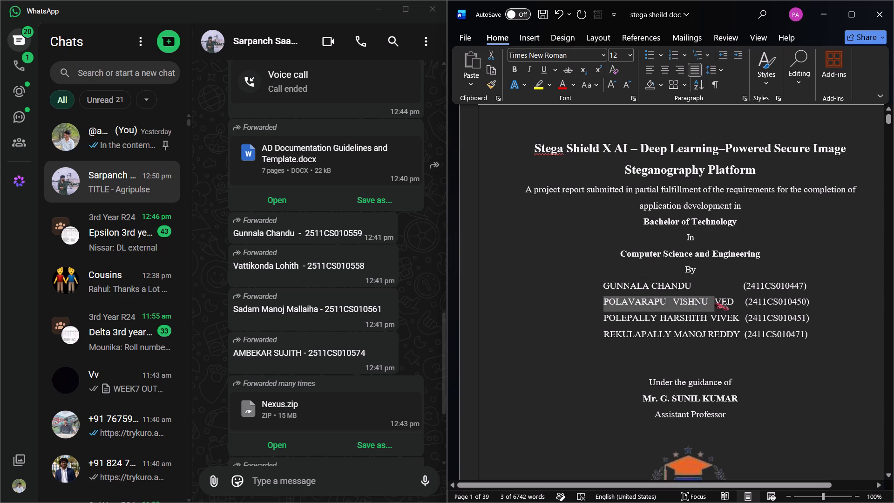
pyautogui.moveTo(715, 303); pyautogui.dragTo(722, 300)
pyautogui.click(730, 299)
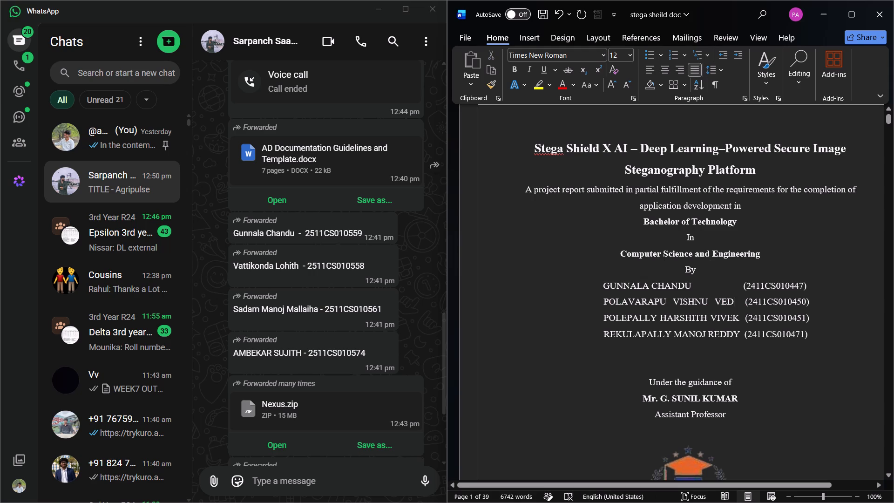
pyautogui.press('BackSpace')
pyautogui.press('BackSpace')
pyautogui.press('BackSpace')
pyautogui.press('BackSpace')
pyautogui.press('BackSpace')
pyautogui.press('BackSpace')
pyautogui.press('BackSpace')
pyautogui.press('BackSpace')
pyautogui.press('BackSpace')
pyautogui.press('BackSpace')
pyautogui.press('BackSpace')
pyautogui.press('BackSpace')
pyautogui.press('BackSpace')
pyautogui.press('BackSpace')
pyautogui.press('BackSpace')
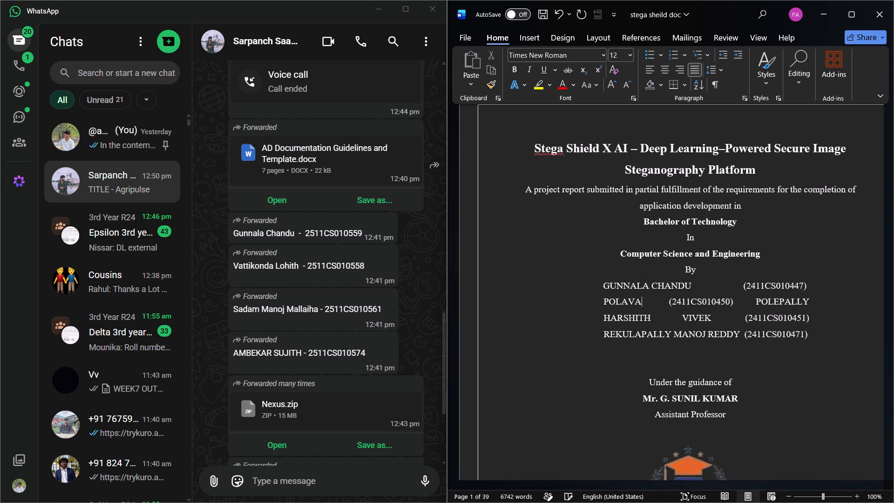
pyautogui.press('BackSpace')
pyautogui.press('BackSpace')
pyautogui.press('BackSpace')
pyautogui.press('BackSpace')
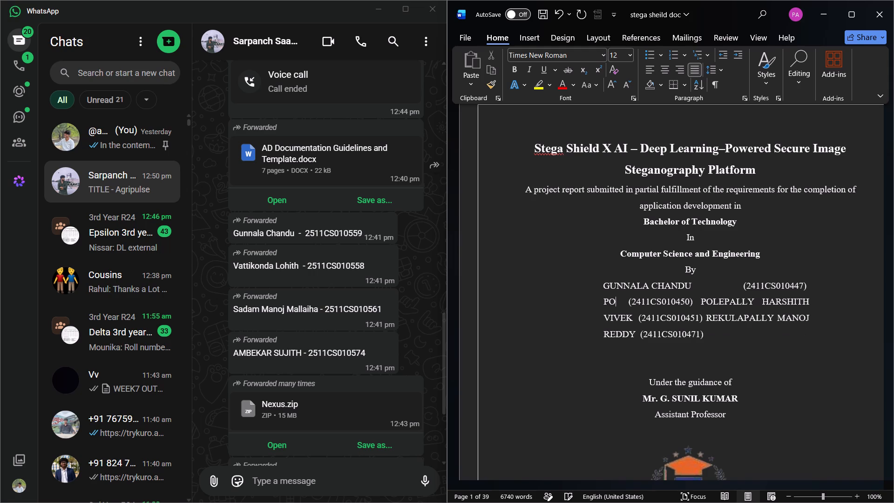
pyautogui.press('BackSpace')
pyautogui.press('BackSpace')
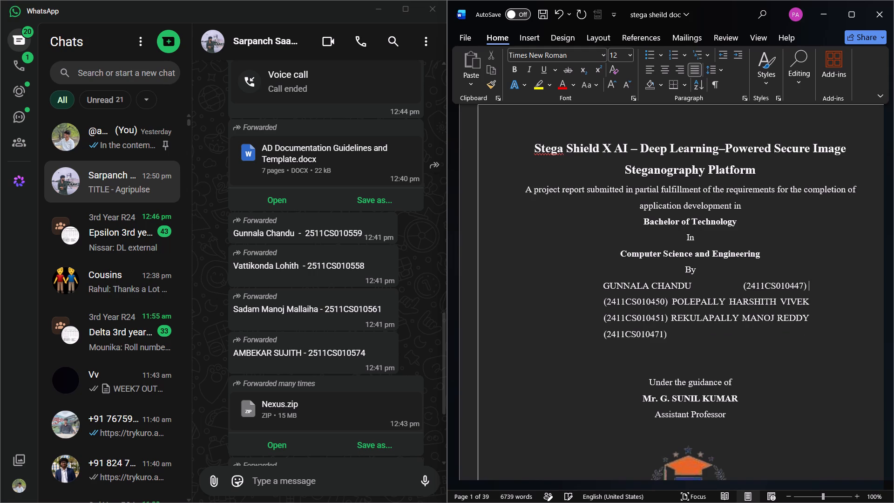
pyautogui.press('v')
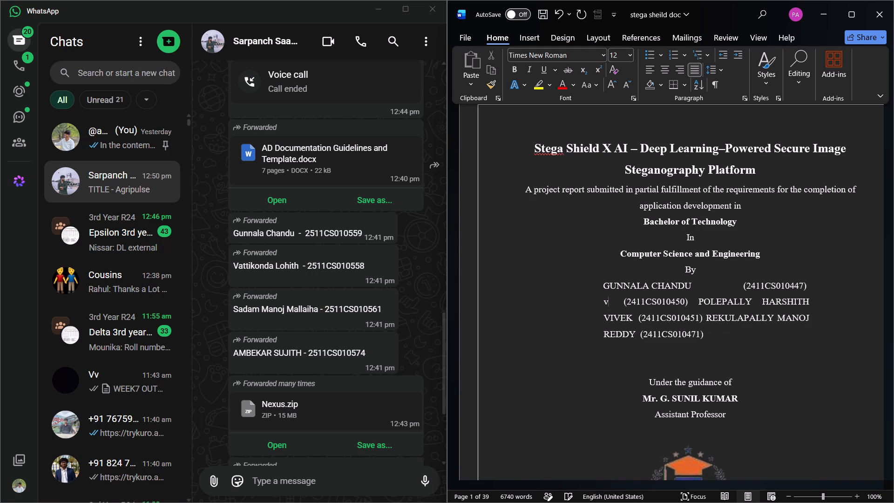
pyautogui.press('BackSpace')
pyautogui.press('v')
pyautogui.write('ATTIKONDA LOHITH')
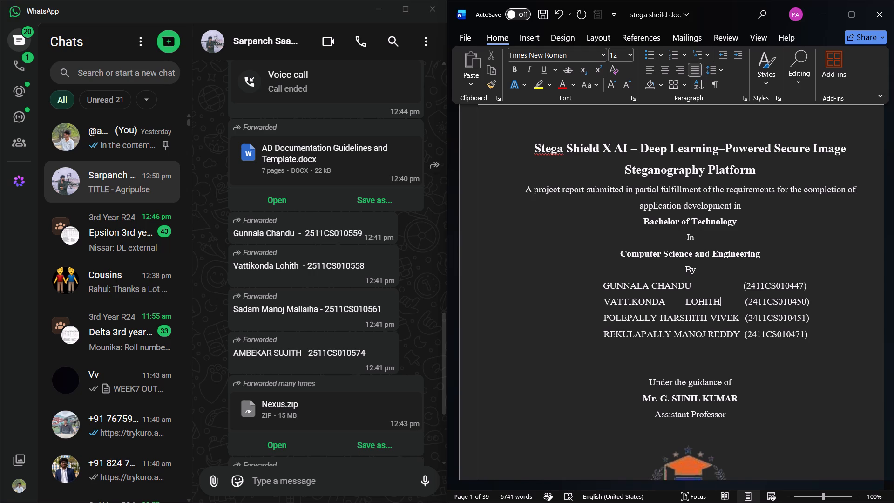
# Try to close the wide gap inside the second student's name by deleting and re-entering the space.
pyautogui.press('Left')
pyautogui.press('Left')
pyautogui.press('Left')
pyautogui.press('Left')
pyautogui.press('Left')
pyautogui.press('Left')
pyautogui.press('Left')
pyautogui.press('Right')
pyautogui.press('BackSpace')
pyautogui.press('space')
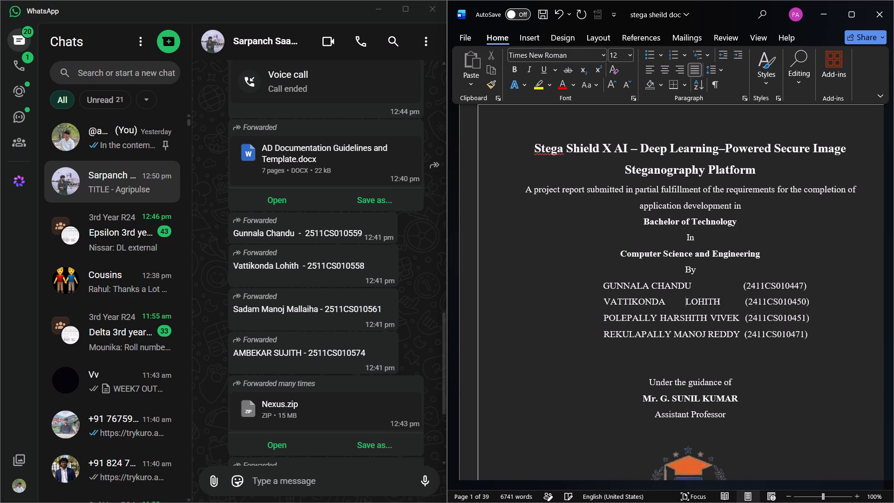
# Left-align the four student rows in the title page's author list.
pyautogui.moveTo(598, 281); pyautogui.dragTo(817, 356)
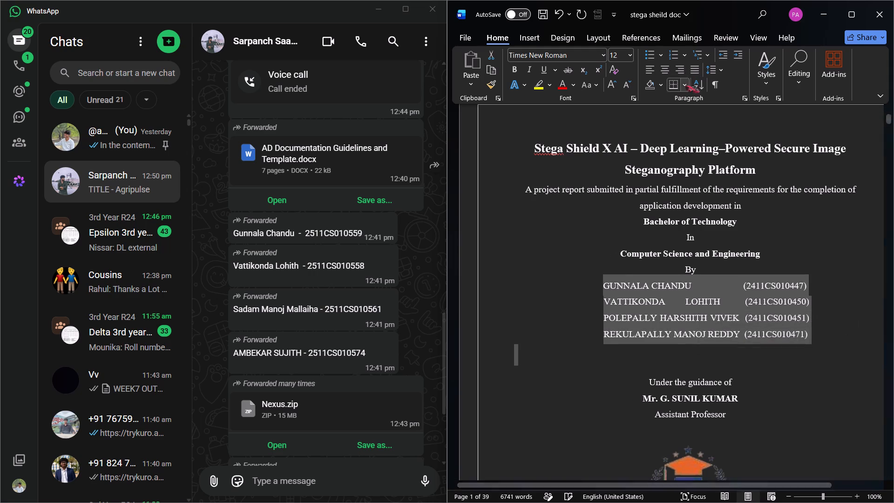
pyautogui.click(646, 70)
pyautogui.click(768, 243)
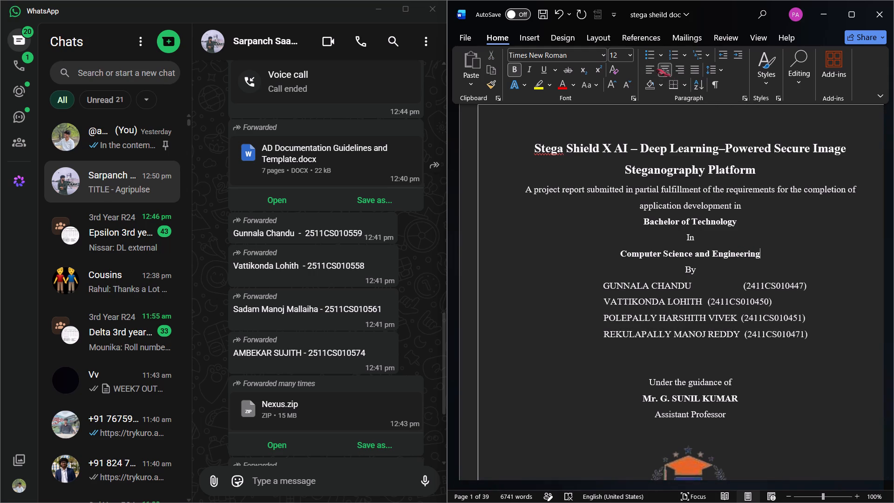
# Widen the gap between the second student's name and roll number with spaces to line it up with the other roll numbers.
pyautogui.click(706, 301)
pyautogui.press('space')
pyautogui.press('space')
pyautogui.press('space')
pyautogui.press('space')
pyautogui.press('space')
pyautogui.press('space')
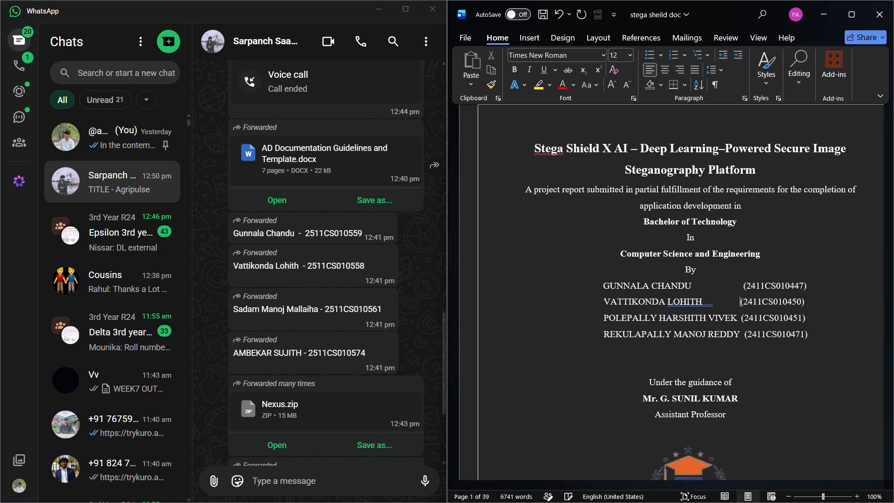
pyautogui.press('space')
pyautogui.press('BackSpace')
# Replace the gap before the first student's roll number with spaces so it lines up with the second student's roll number.
pyautogui.click(745, 284)
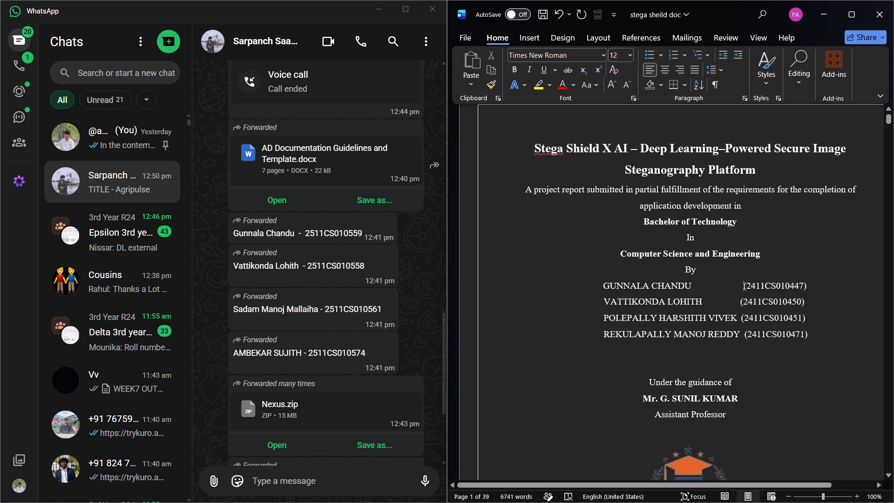
pyautogui.press('BackSpace')
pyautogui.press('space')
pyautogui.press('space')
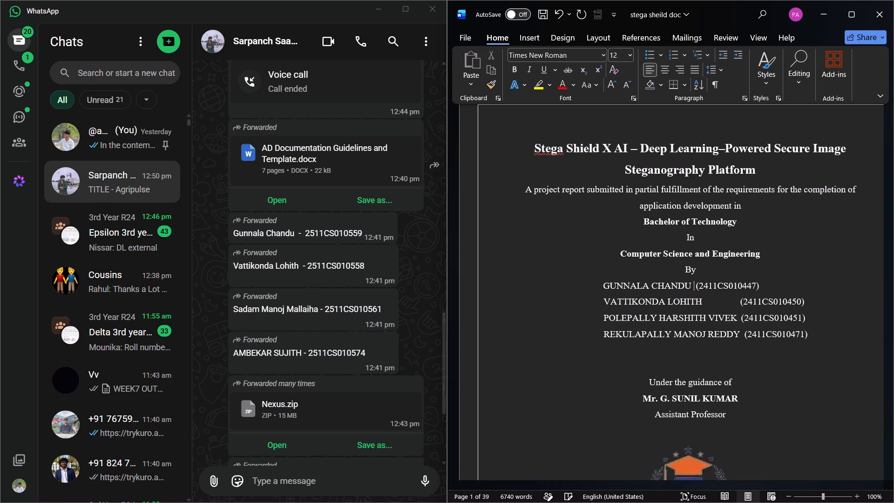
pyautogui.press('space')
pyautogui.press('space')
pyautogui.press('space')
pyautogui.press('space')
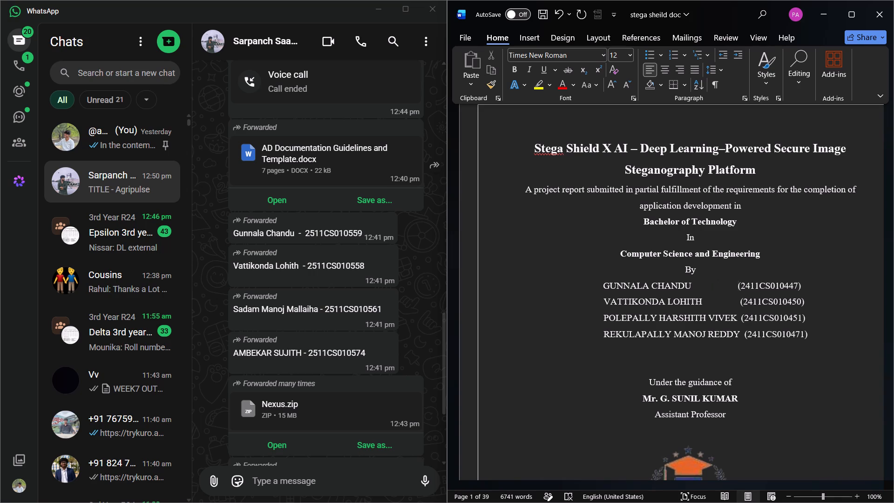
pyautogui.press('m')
pyautogui.press('BackSpace')
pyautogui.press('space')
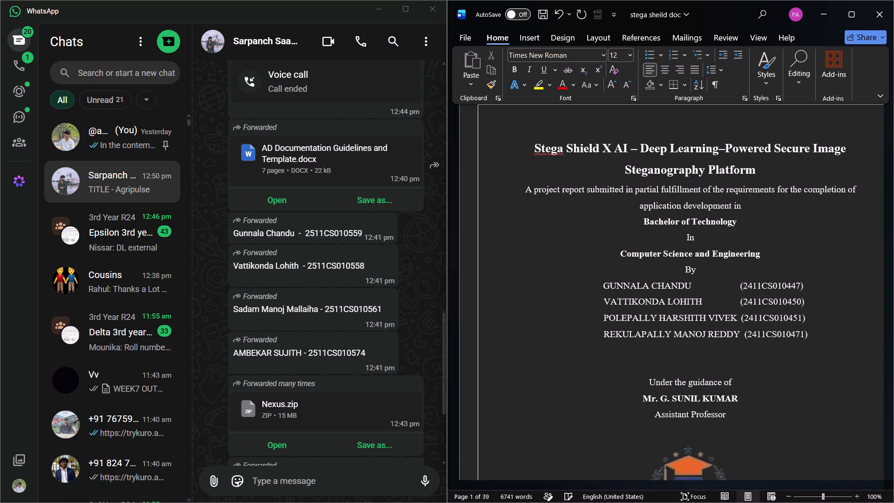
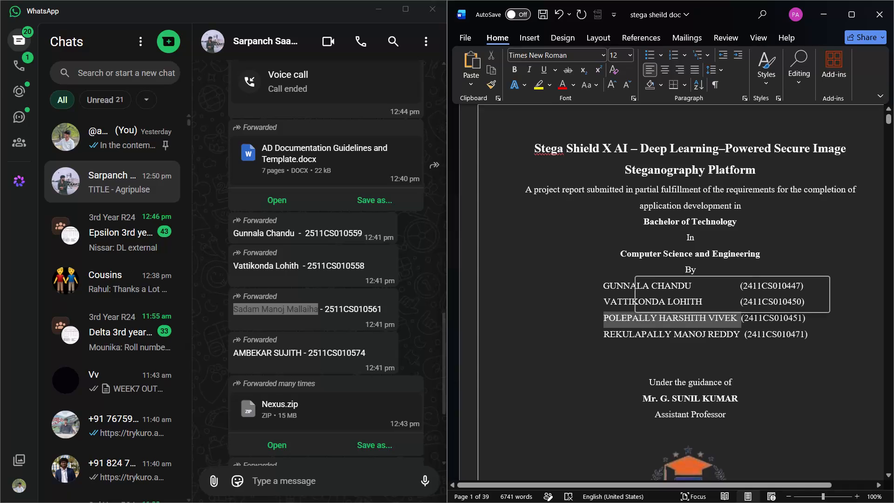
# Replace the third student's name in the title page's author list with the third name copied from the forwarded chat messages.
pyautogui.hotkey('ctrl', 'v')
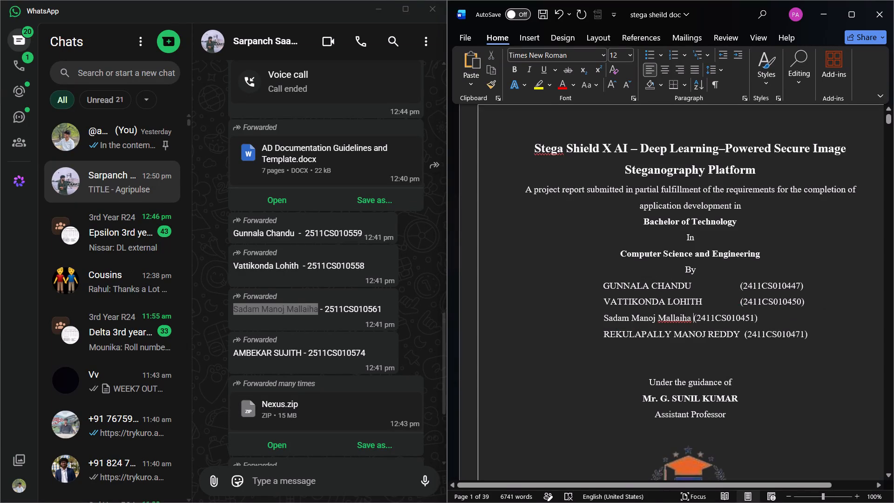
# Open the letter-case options for the third student's newly inserted name in the author list.
pyautogui.moveTo(691, 317); pyautogui.dragTo(605, 318)
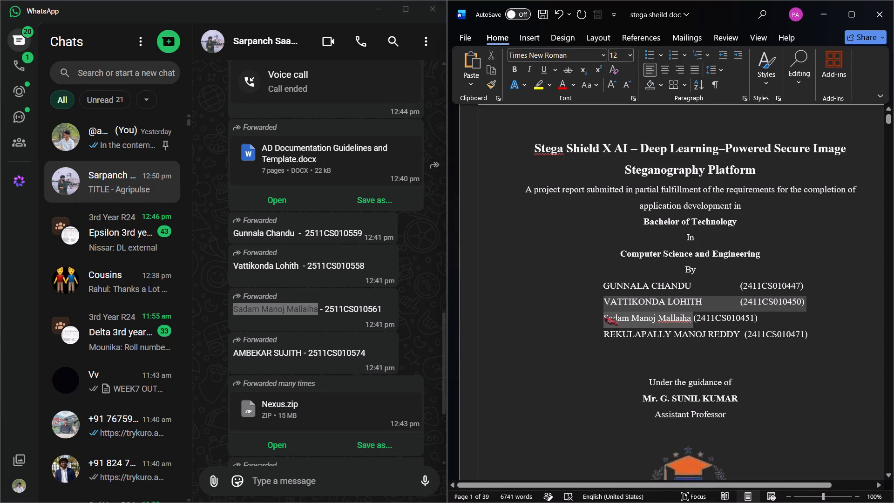
pyautogui.click(592, 85)
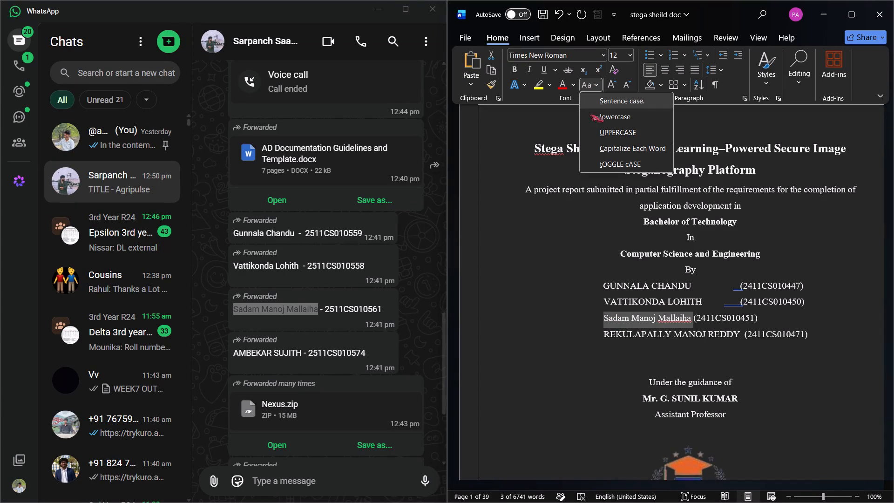
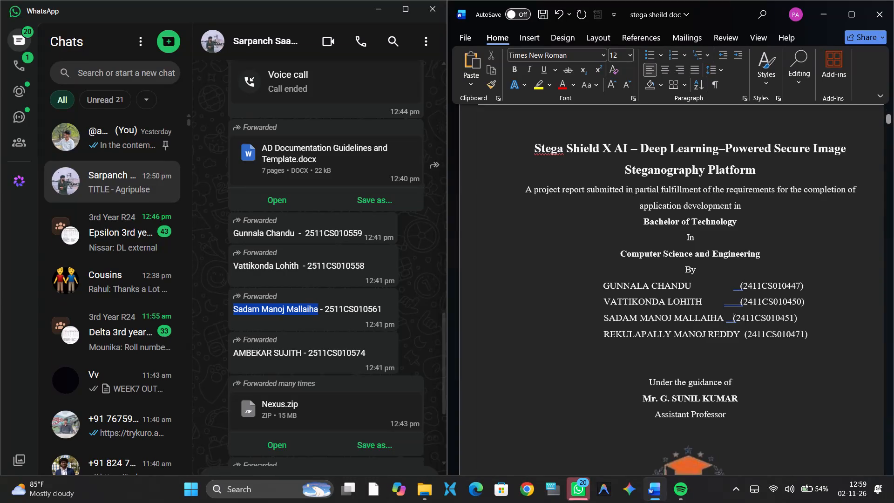
# Adjust the spacing before the third student's roll number so its opening bracket lines up with the roll numbers above.
pyautogui.press('space')
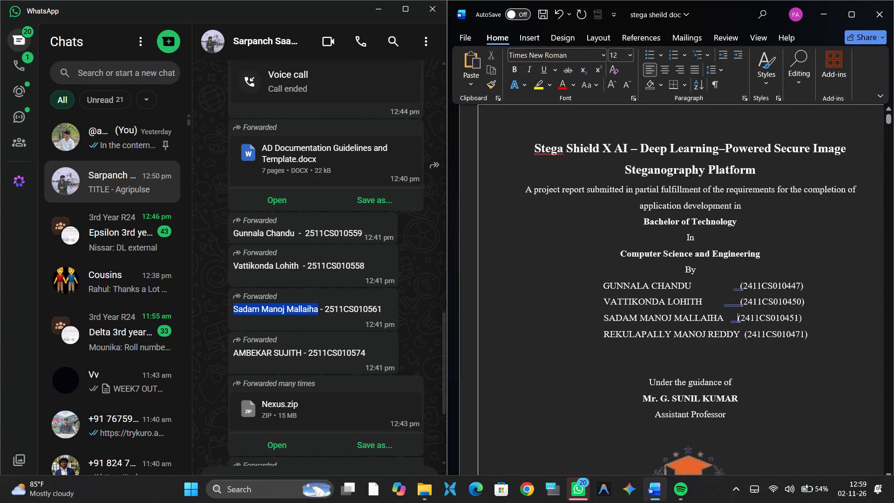
pyautogui.press('space')
pyautogui.press('space')
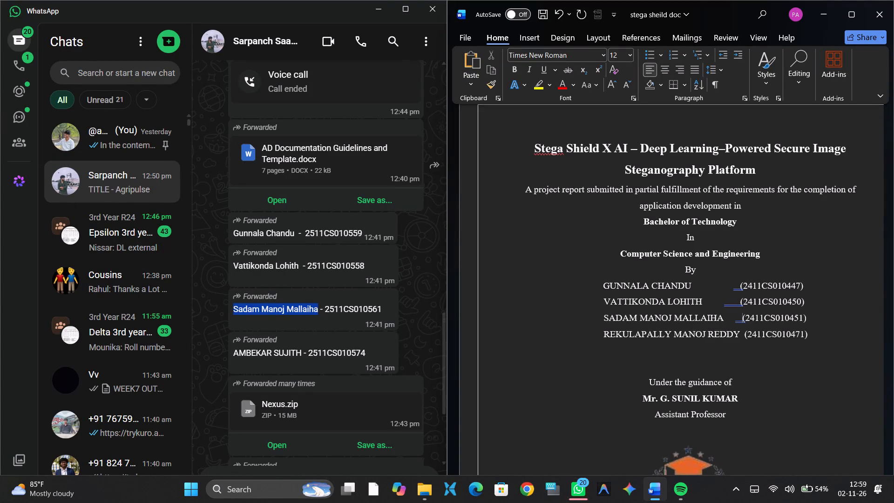
pyautogui.press('Up')
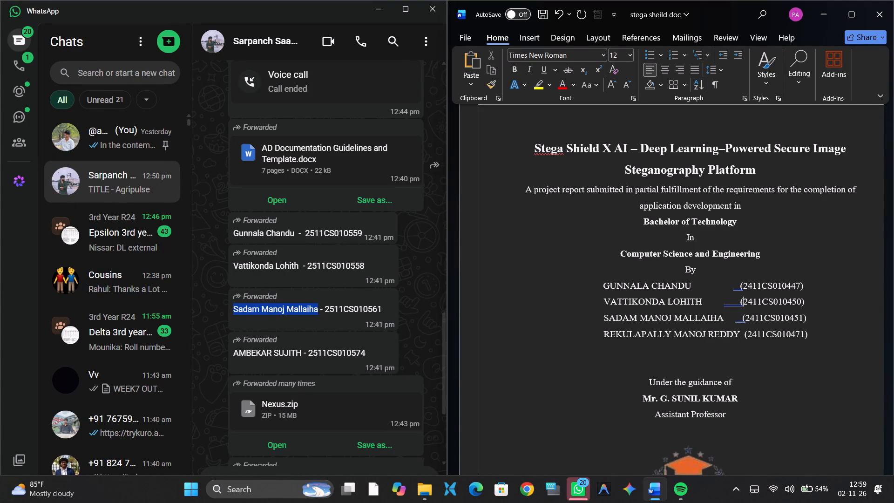
pyautogui.press('Down')
pyautogui.press('BackSpace')
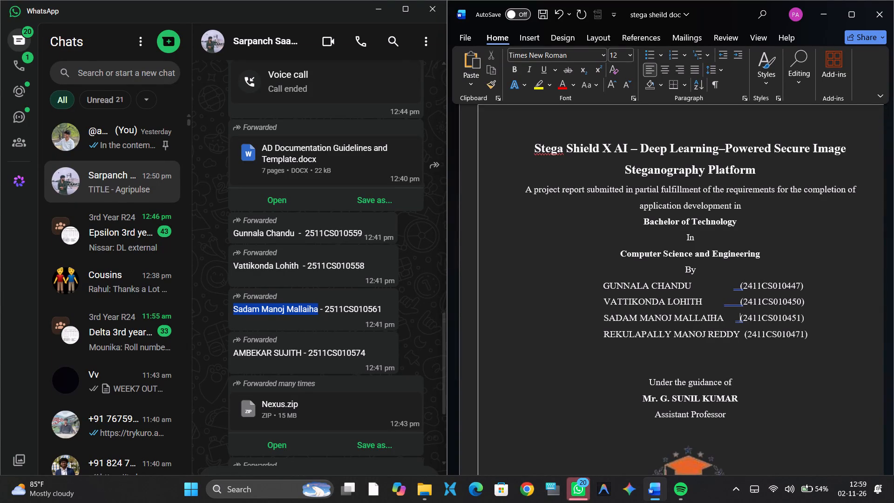
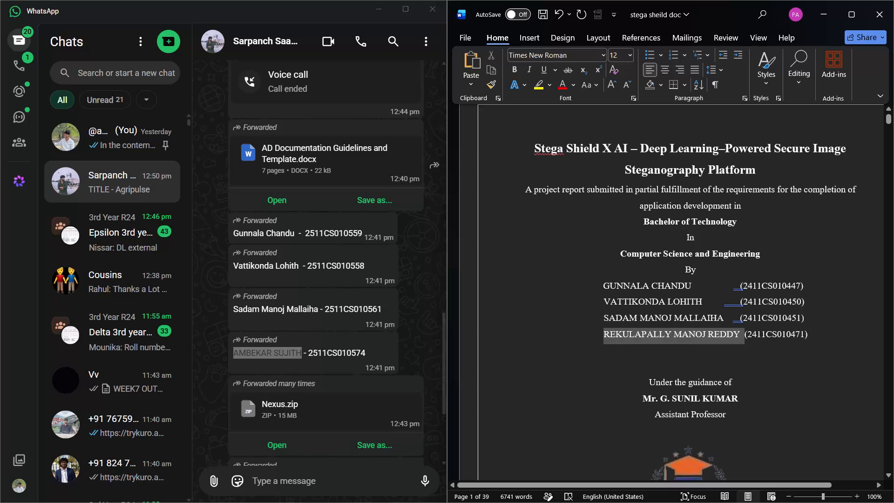
# Replace the fourth student's name on the title page with the name copied from the forwarded chat message.
pyautogui.hotkey('ctrl', 'v')
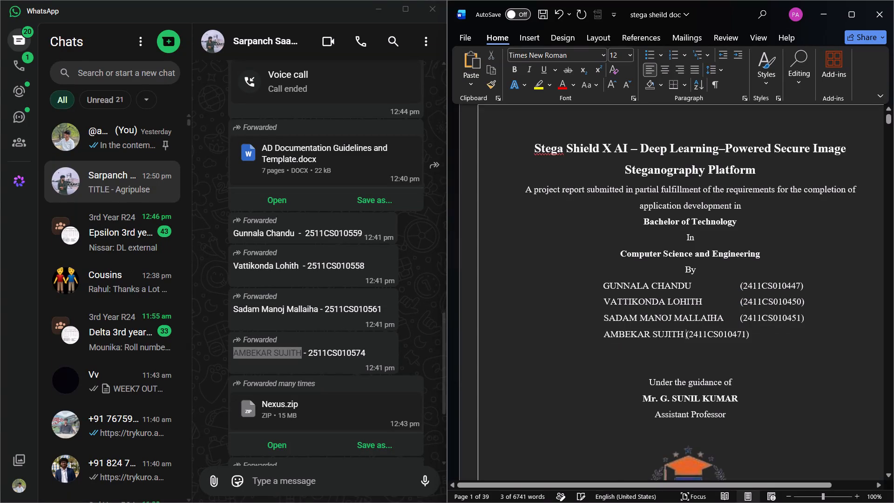
# Add spaces after the fourth student's name so its bracketed roll number lines up with the roll numbers above.
pyautogui.press('space')
pyautogui.press('space')
pyautogui.press('space')
pyautogui.press('space')
pyautogui.press('space')
pyautogui.press('space')
pyautogui.press('space')
pyautogui.press('space')
pyautogui.press('space')
pyautogui.press('space')
pyautogui.press('space')
pyautogui.press('space')
pyautogui.press('space')
pyautogui.press('space')
pyautogui.press('space')
pyautogui.press('space')
pyautogui.press('space')
pyautogui.press('space')
pyautogui.press('space')
pyautogui.press('space')
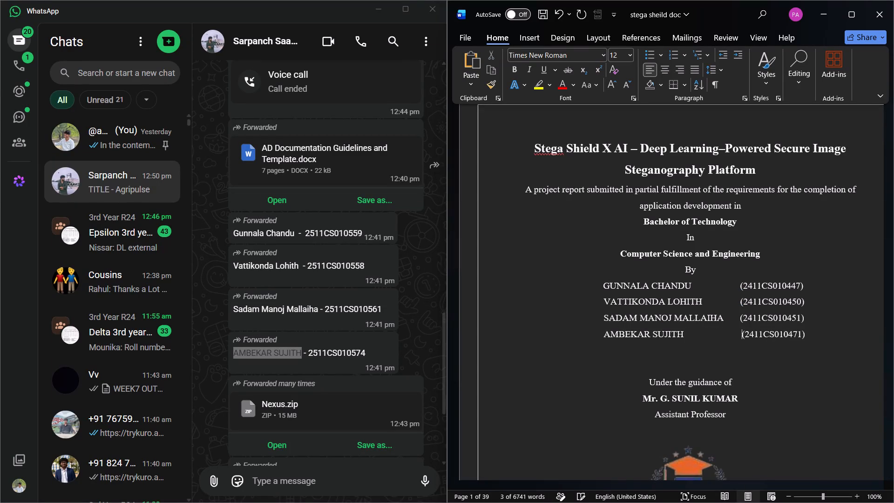
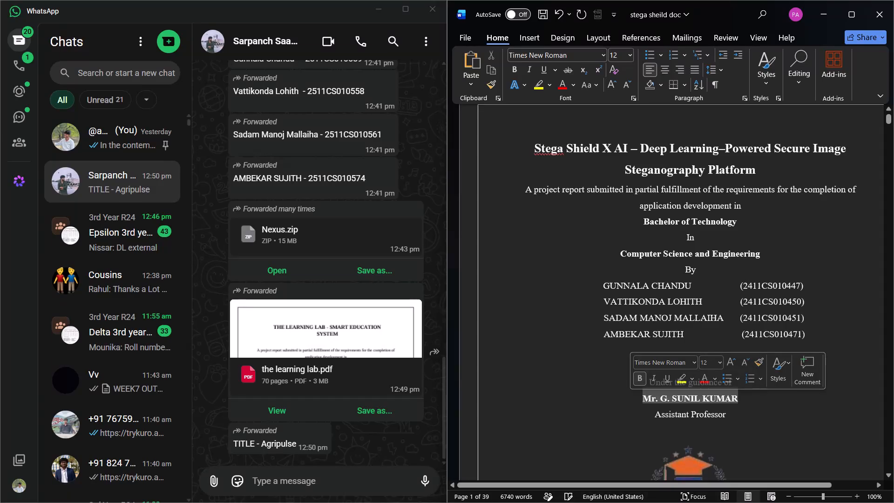
# Review the rest of the title page, from the guide's details down to the university logo, department and academic year.
pyautogui.scroll(-5, 721, 444)
pyautogui.click(793, 265)
pyautogui.scroll(-6, 793, 303)
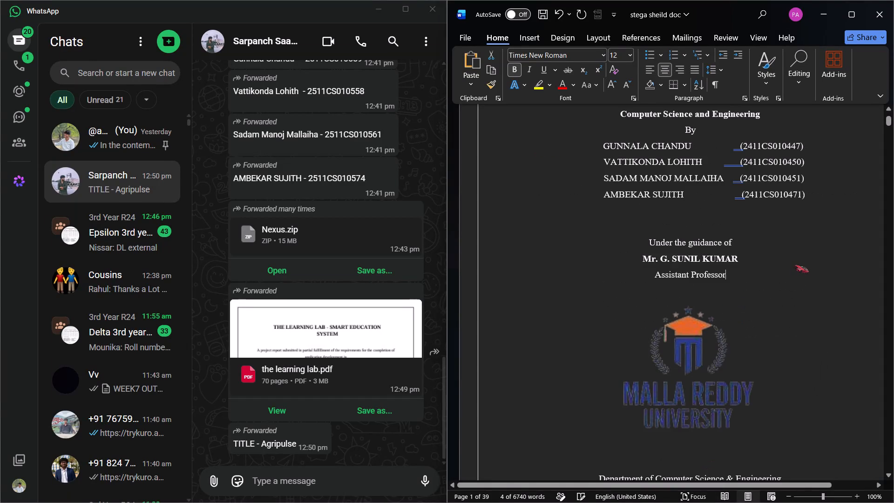
pyautogui.scroll(-2, 284, 403)
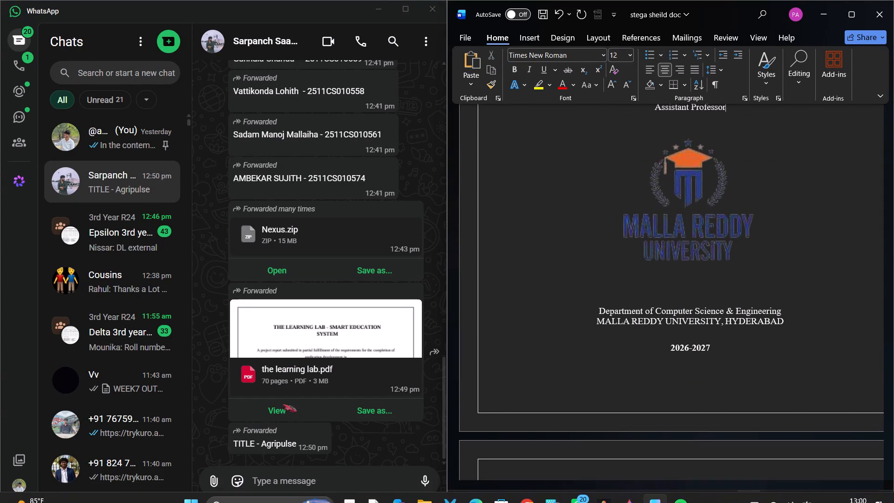
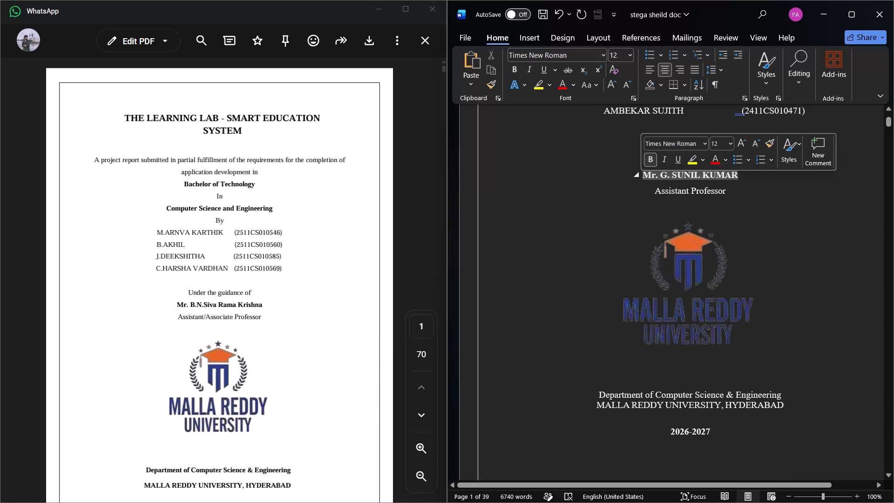
# Replace the guide's name on the title page with the copied guide name from the reference PDF.
pyautogui.hotkey('ctrl', 'v')
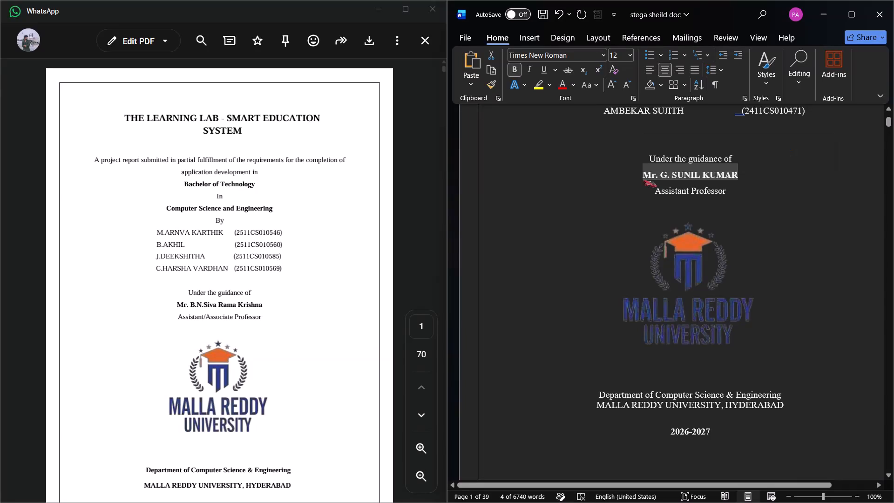
pyautogui.click(773, 213)
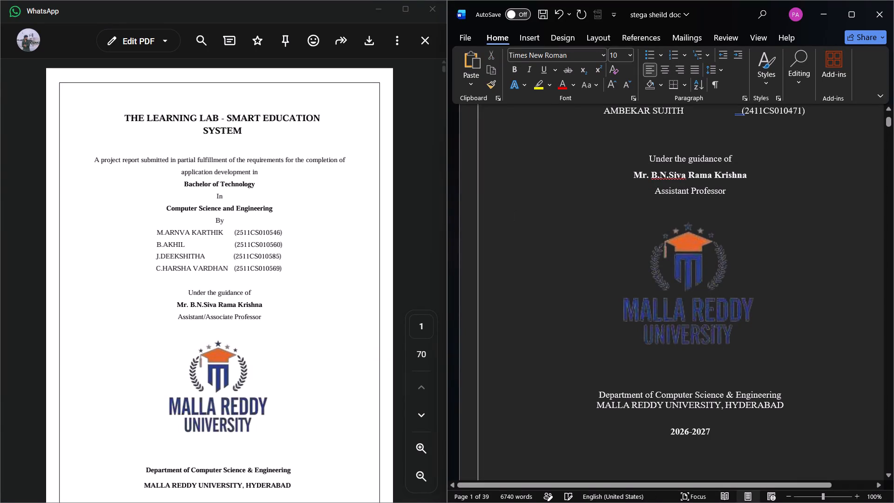
# Review the title page against the reference PDF, from the project title and student list down to the guide's details and logo.
pyautogui.scroll(-2, 766, 238)
pyautogui.scroll(6, 767, 241)
pyautogui.scroll(-4, 767, 241)
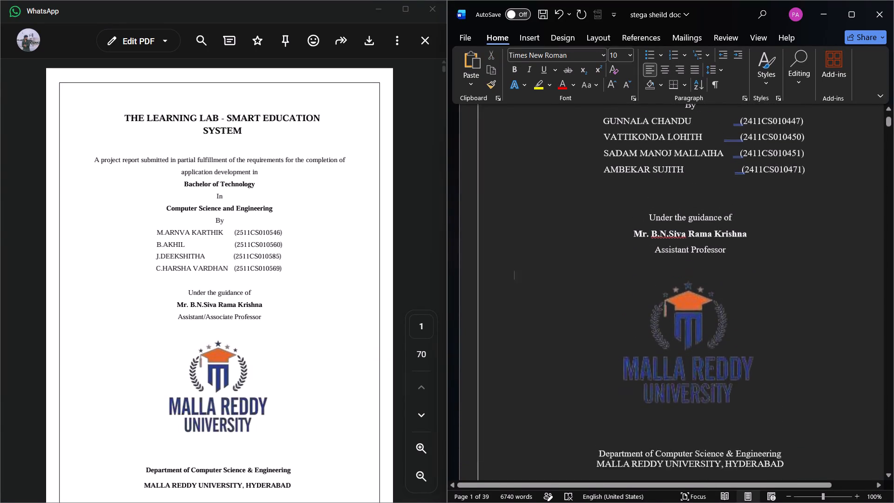
pyautogui.scroll(-5, 767, 240)
pyautogui.scroll(10, 760, 259)
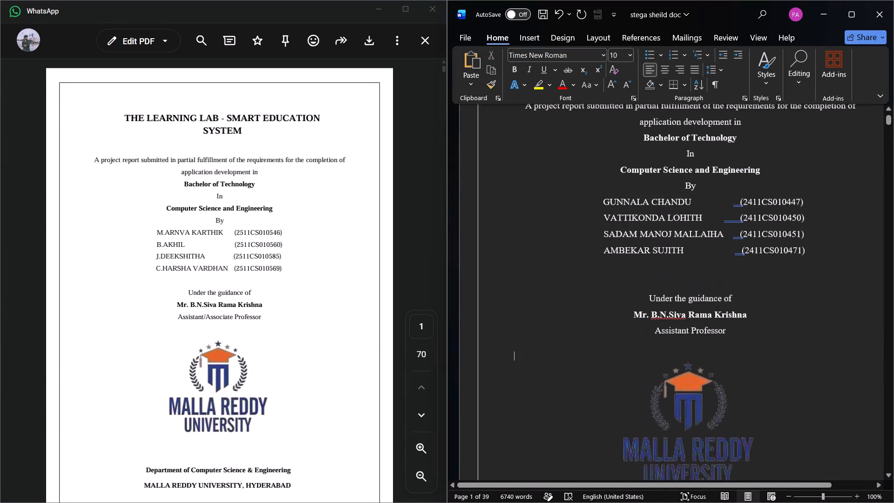
pyautogui.scroll(-1, 773, 304)
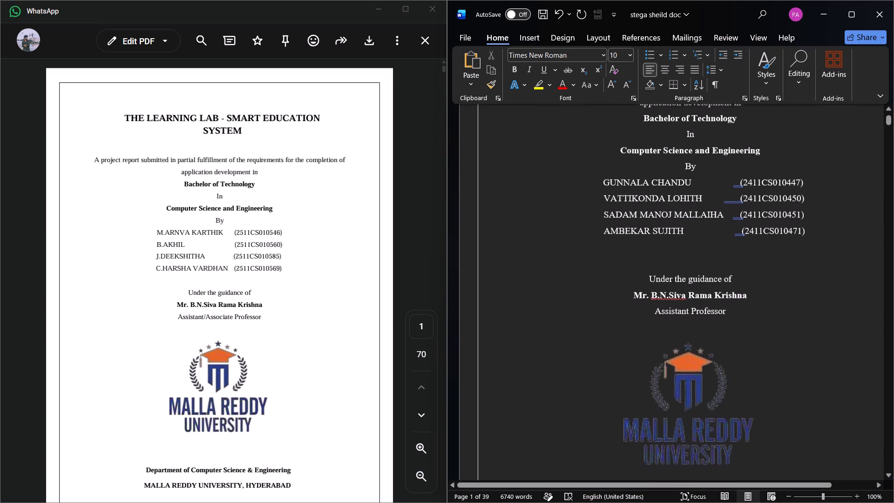
pyautogui.scroll(3, 827, 310)
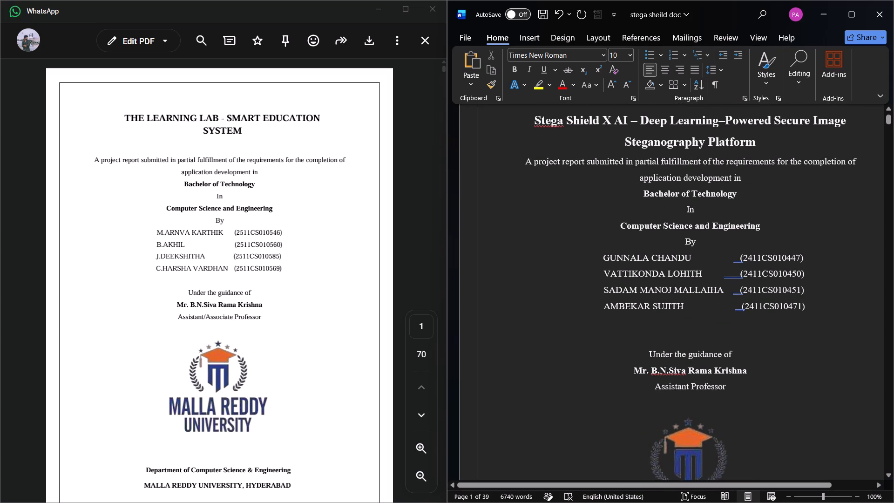
pyautogui.scroll(-5, 834, 305)
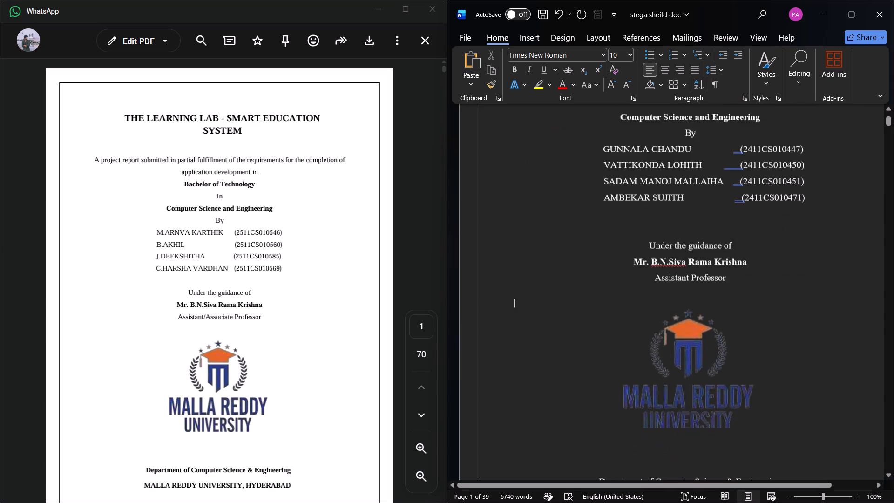
# Compare the report's certificate page with the certificate page in the reference PDF, including the project title, students, year and internal guide.
pyautogui.scroll(-19, 834, 305)
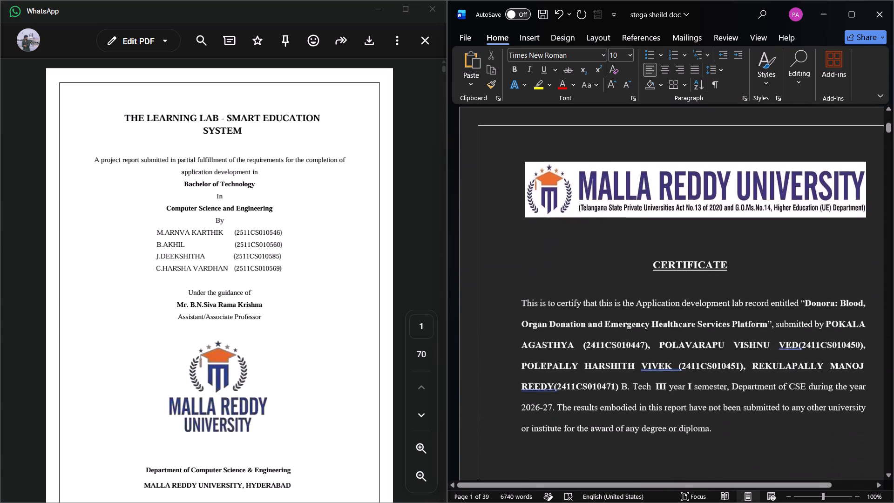
pyautogui.scroll(-1, 834, 305)
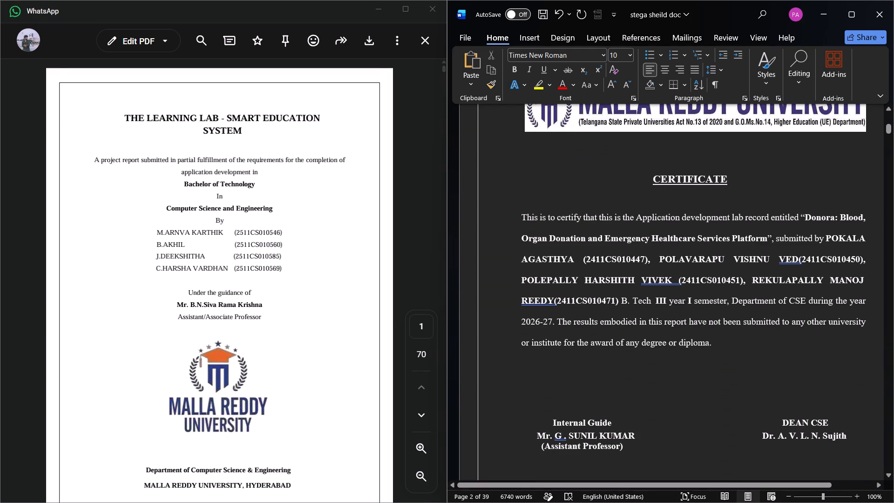
pyautogui.scroll(-5, 126, 361)
pyautogui.scroll(-2, 194, 353)
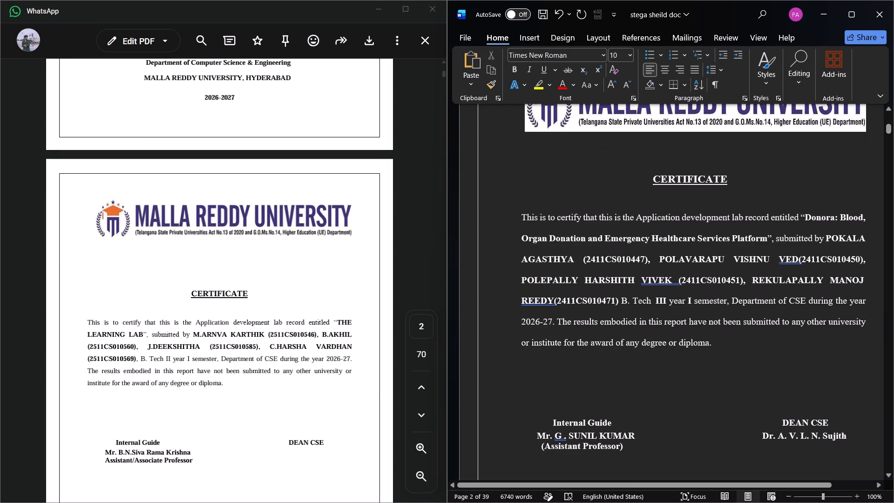
# Return to the title page and select within the student list to work on the roll numbers.
pyautogui.scroll(14, 719, 269)
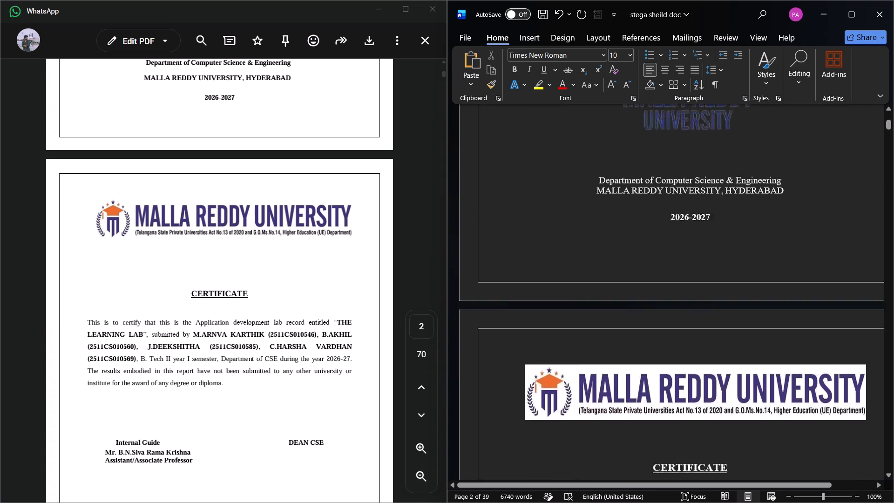
pyautogui.scroll(12, 719, 267)
pyautogui.click(751, 282)
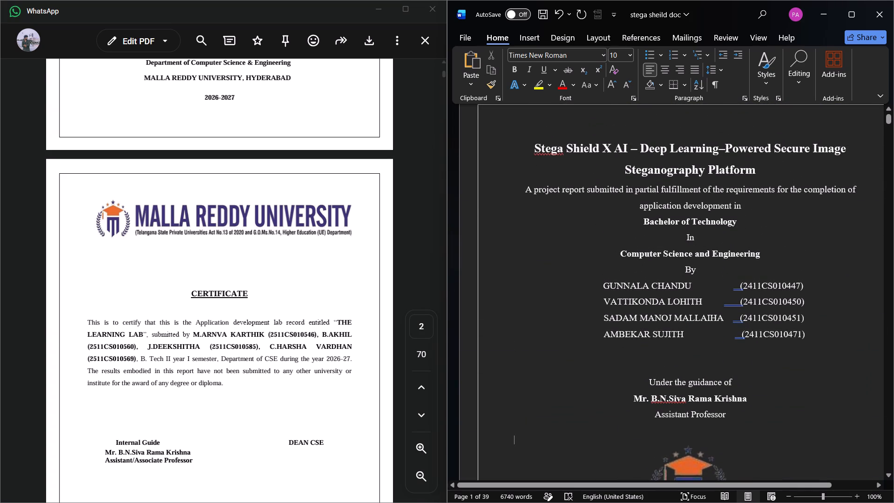
pyautogui.keyDown('ctrl'); pyautogui.click(752, 284); pyautogui.keyUp('ctrl')
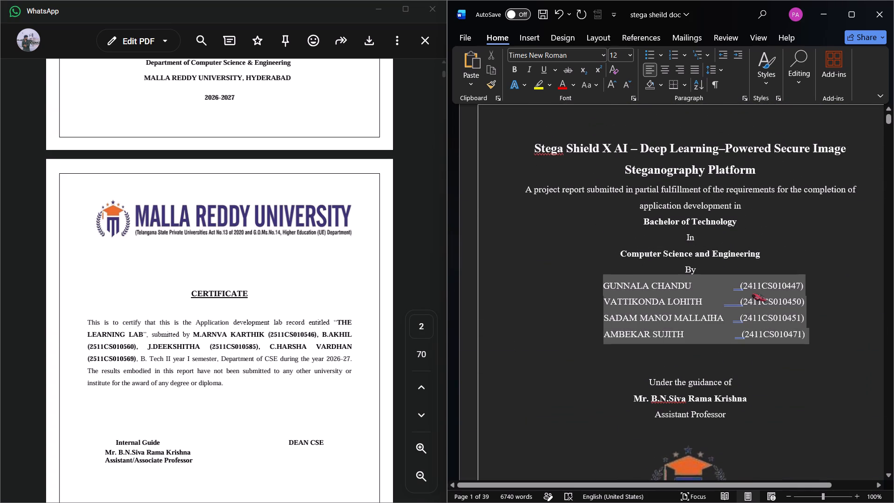
pyautogui.click(749, 279)
pyautogui.click(750, 284)
pyautogui.moveTo(751, 284); pyautogui.dragTo(749, 300)
pyautogui.click(753, 301)
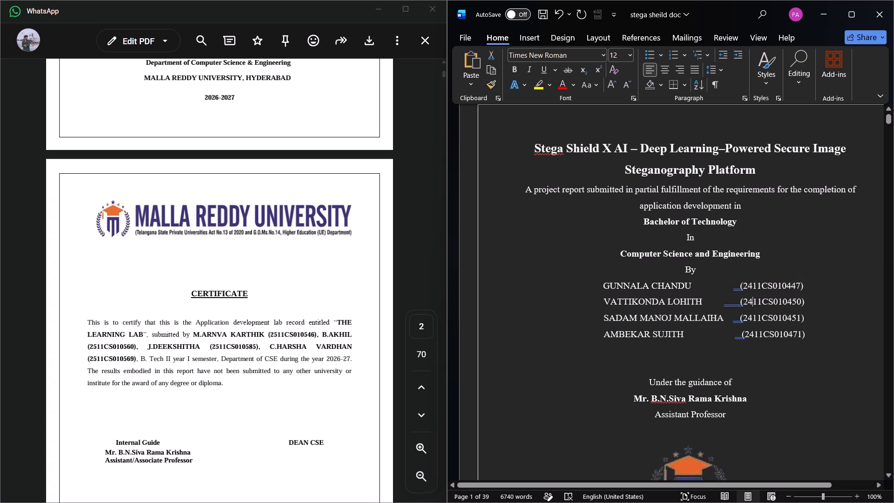
pyautogui.keyDown('ctrl'); pyautogui.click(752, 313); pyautogui.keyUp('ctrl')
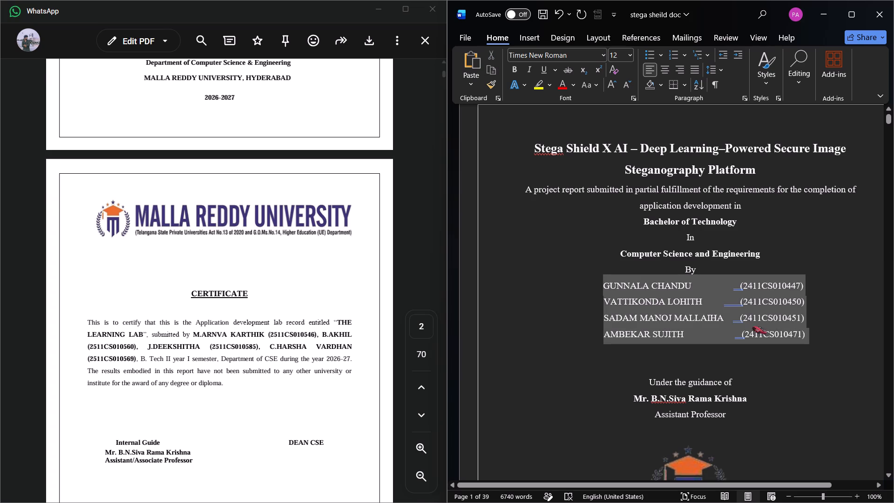
# Change the leading two digits of all four students' roll numbers on the title page to 25.
pyautogui.keyDown('ctrl'); pyautogui.click(753, 326); pyautogui.keyUp('ctrl')
pyautogui.keyDown('ctrl'); pyautogui.click(753, 338); pyautogui.keyUp('ctrl')
pyautogui.click(754, 285)
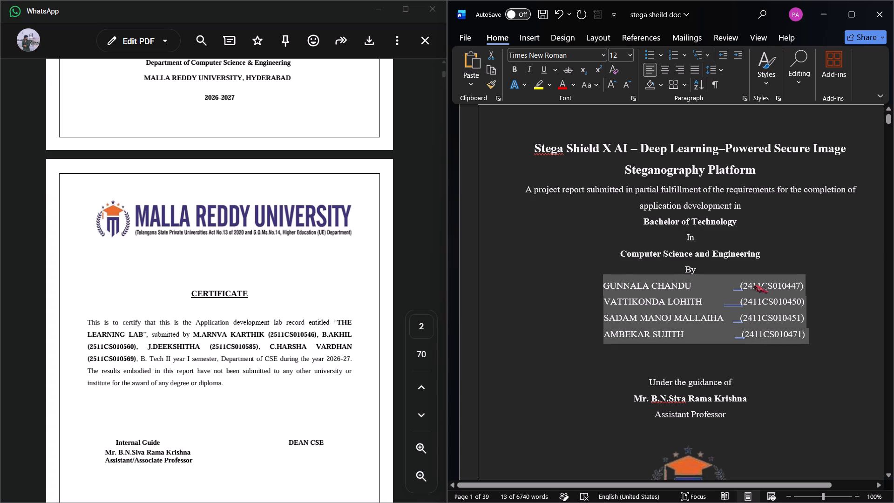
pyautogui.press('BackSpace')
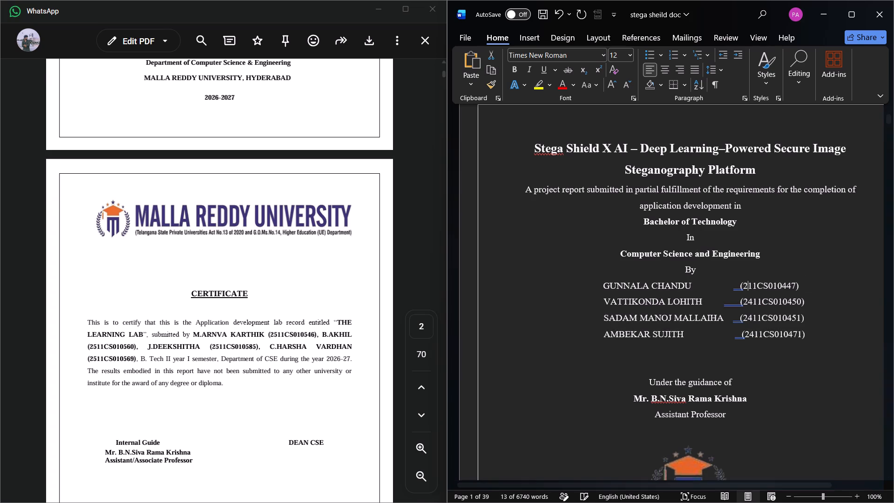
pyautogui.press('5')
pyautogui.press('Down')
pyautogui.press('BackSpace')
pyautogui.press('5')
pyautogui.press('Down')
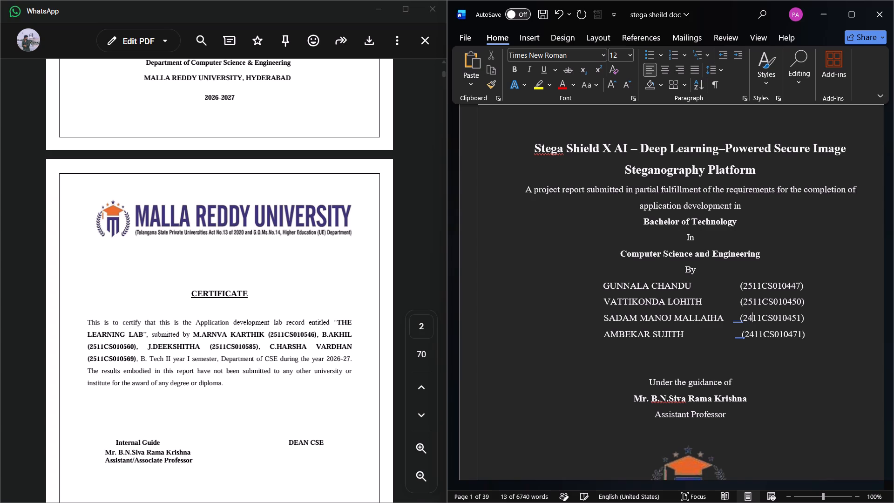
pyautogui.press('BackSpace')
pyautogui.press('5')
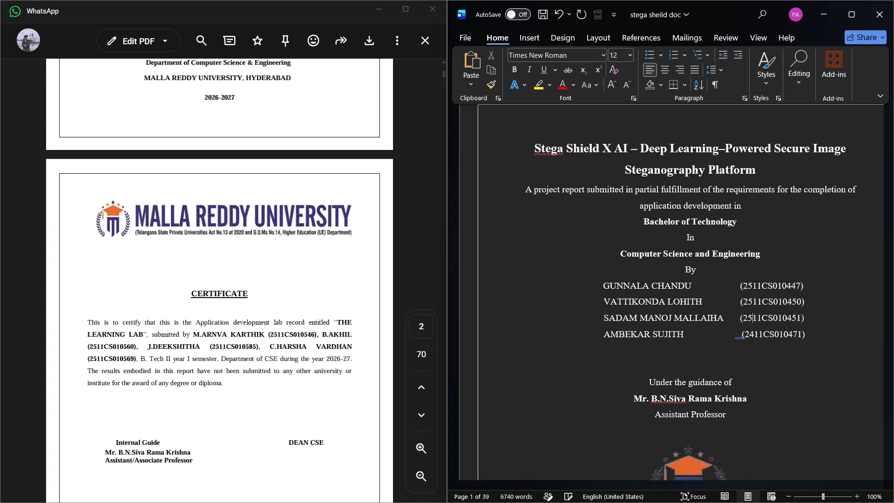
pyautogui.press('Down')
pyautogui.press('BackSpace')
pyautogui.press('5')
pyautogui.press('Down')
# Place the cursor after the final digit of the first student's roll number on the title page.
pyautogui.click(799, 288)
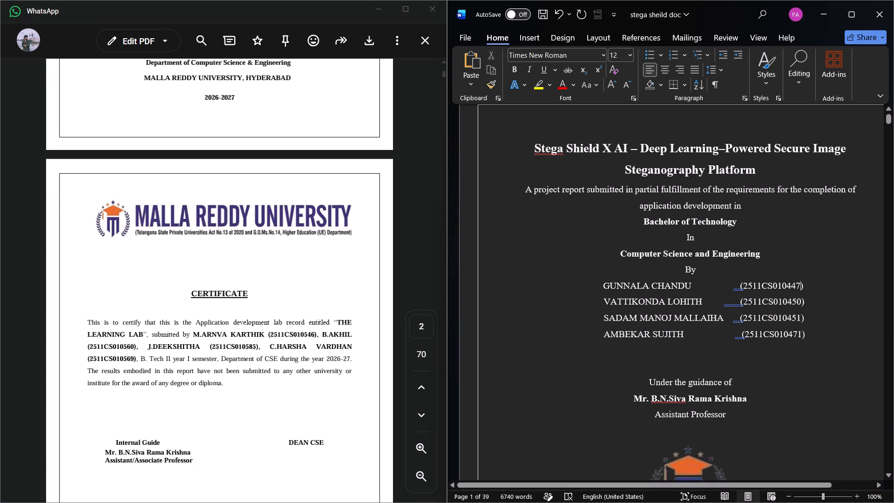
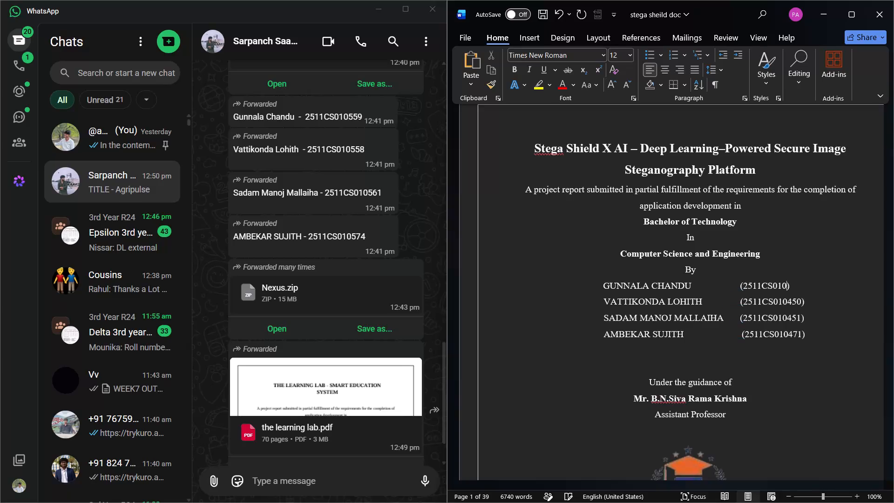
# Complete the first student's roll number on the title page so it matches the number in the forwarded chat message.
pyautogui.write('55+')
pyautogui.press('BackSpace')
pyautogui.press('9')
# Replace the last three digits of the second student's roll number with those given in the forwarded chat message.
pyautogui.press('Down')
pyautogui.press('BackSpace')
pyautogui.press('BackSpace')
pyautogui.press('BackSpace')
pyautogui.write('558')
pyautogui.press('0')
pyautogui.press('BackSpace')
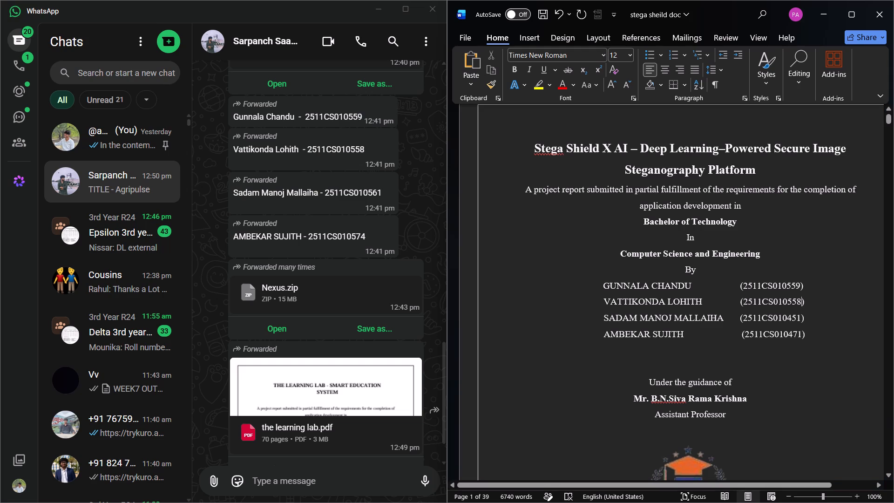
# Select the second student's entire line, name and roll number, in the title page's student list.
pyautogui.moveTo(602, 302); pyautogui.dragTo(694, 300)
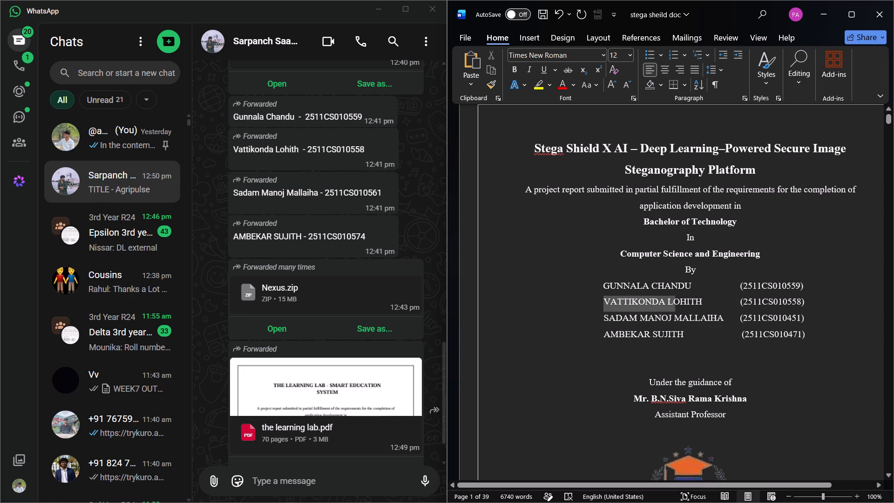
pyautogui.moveTo(694, 300); pyautogui.dragTo(810, 306)
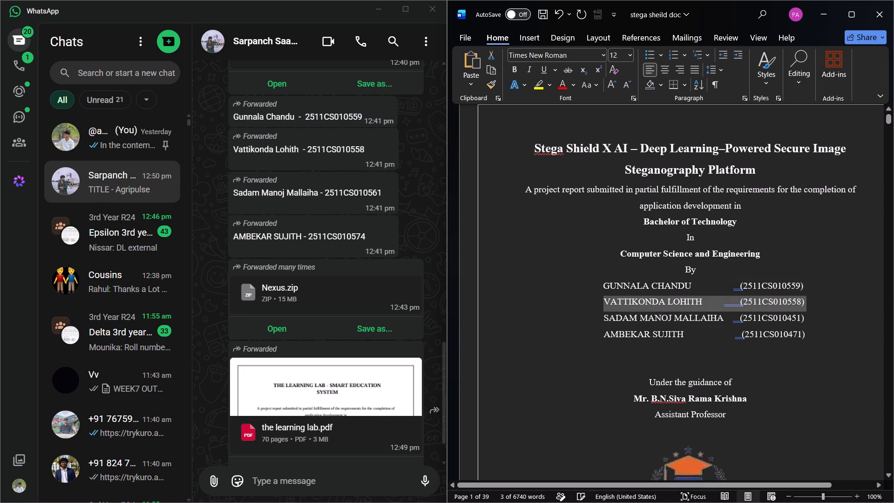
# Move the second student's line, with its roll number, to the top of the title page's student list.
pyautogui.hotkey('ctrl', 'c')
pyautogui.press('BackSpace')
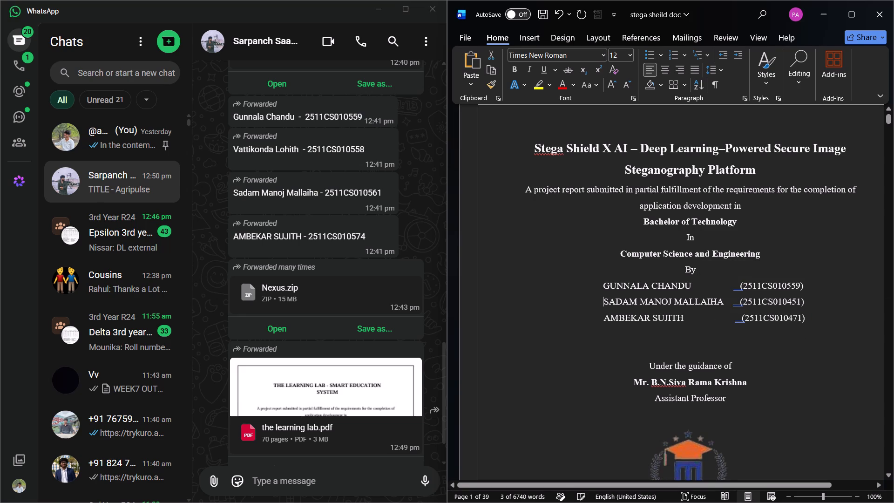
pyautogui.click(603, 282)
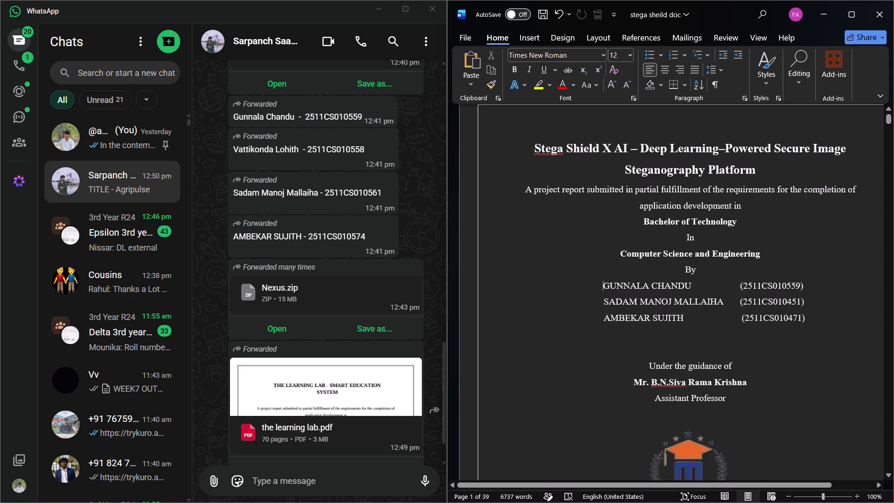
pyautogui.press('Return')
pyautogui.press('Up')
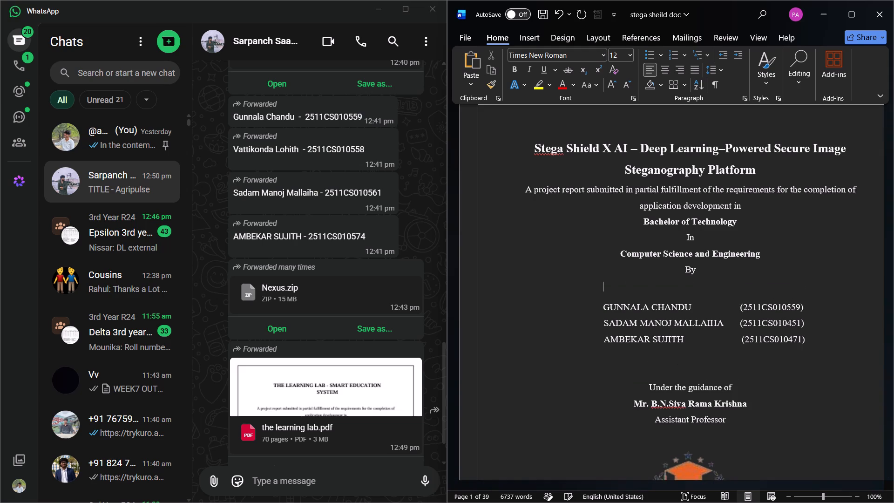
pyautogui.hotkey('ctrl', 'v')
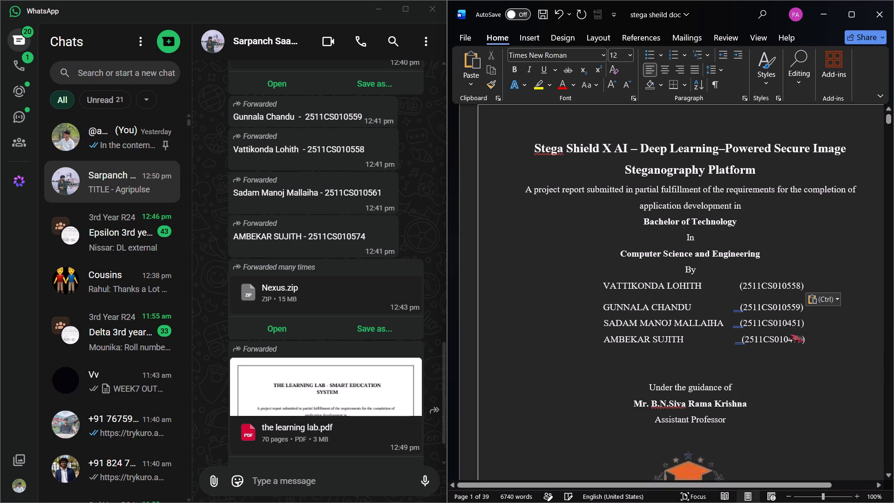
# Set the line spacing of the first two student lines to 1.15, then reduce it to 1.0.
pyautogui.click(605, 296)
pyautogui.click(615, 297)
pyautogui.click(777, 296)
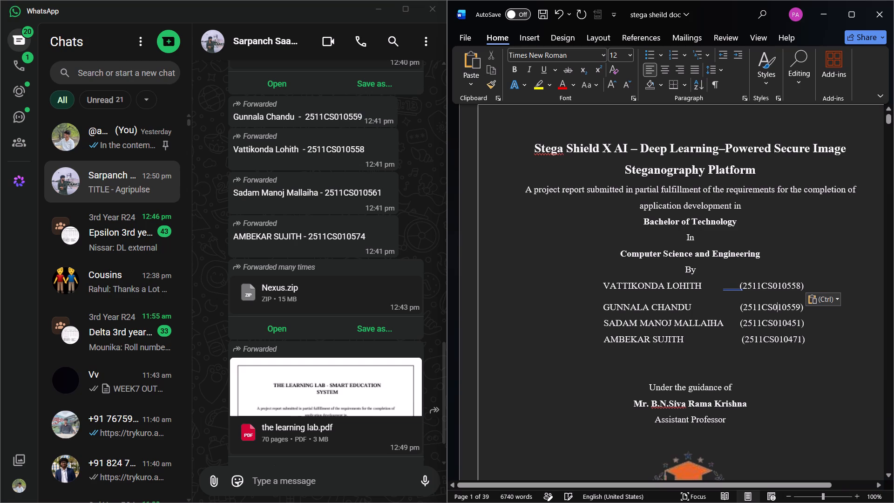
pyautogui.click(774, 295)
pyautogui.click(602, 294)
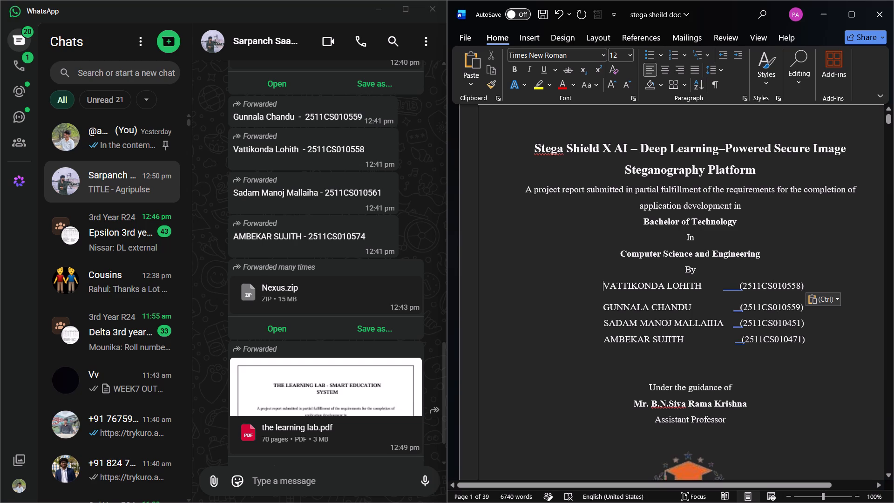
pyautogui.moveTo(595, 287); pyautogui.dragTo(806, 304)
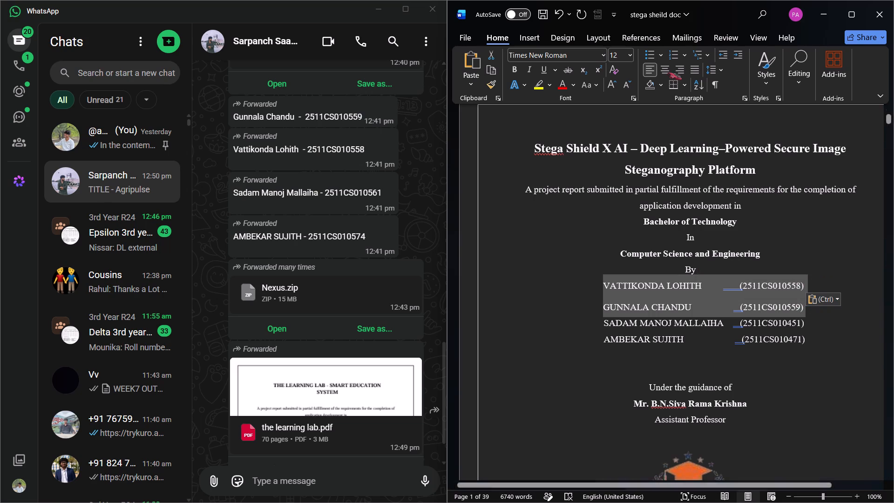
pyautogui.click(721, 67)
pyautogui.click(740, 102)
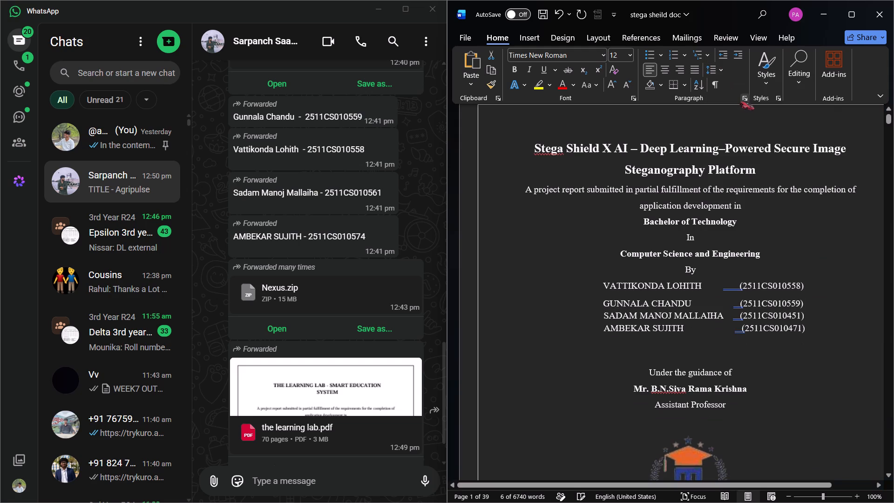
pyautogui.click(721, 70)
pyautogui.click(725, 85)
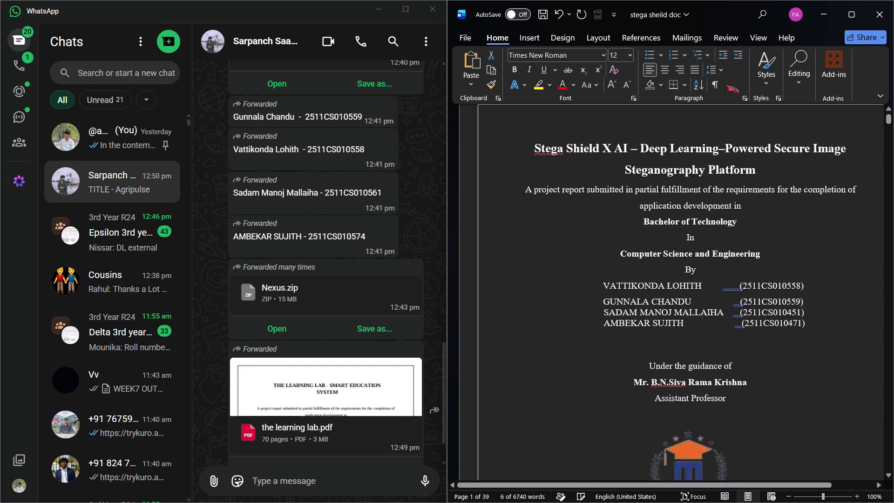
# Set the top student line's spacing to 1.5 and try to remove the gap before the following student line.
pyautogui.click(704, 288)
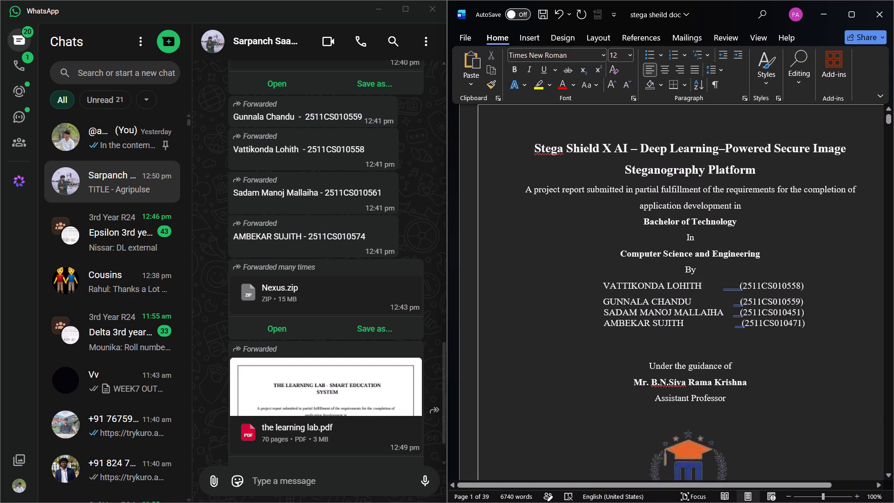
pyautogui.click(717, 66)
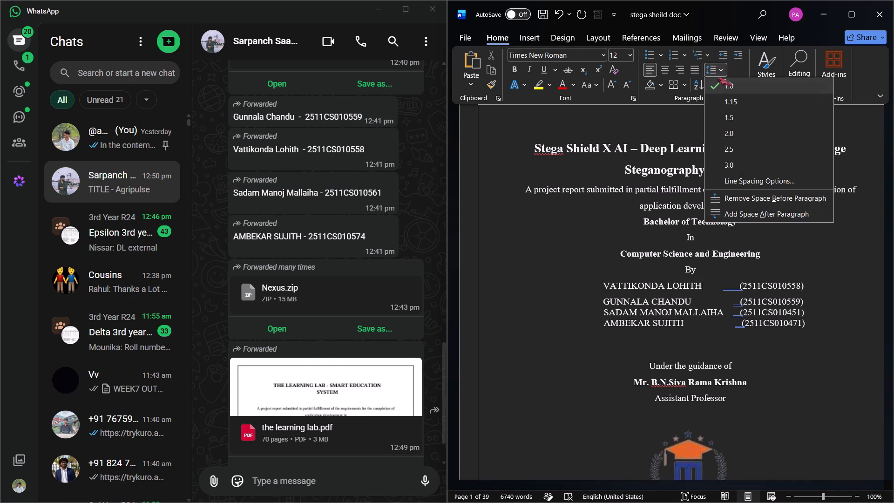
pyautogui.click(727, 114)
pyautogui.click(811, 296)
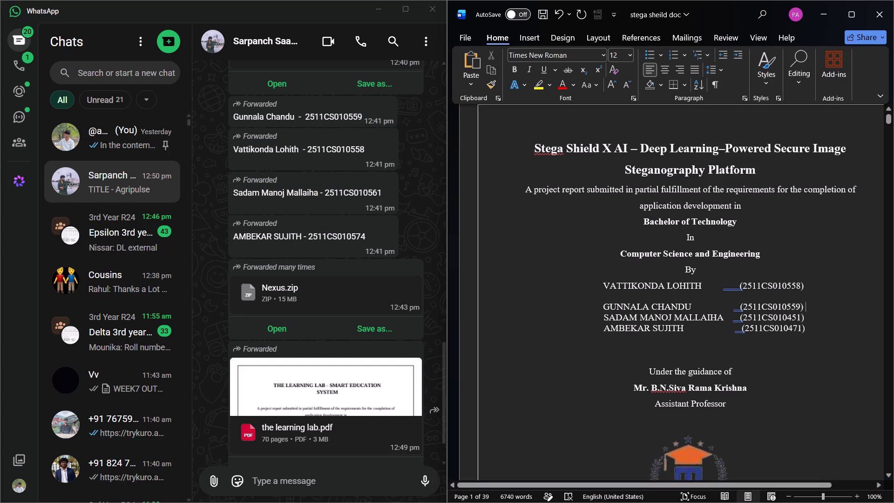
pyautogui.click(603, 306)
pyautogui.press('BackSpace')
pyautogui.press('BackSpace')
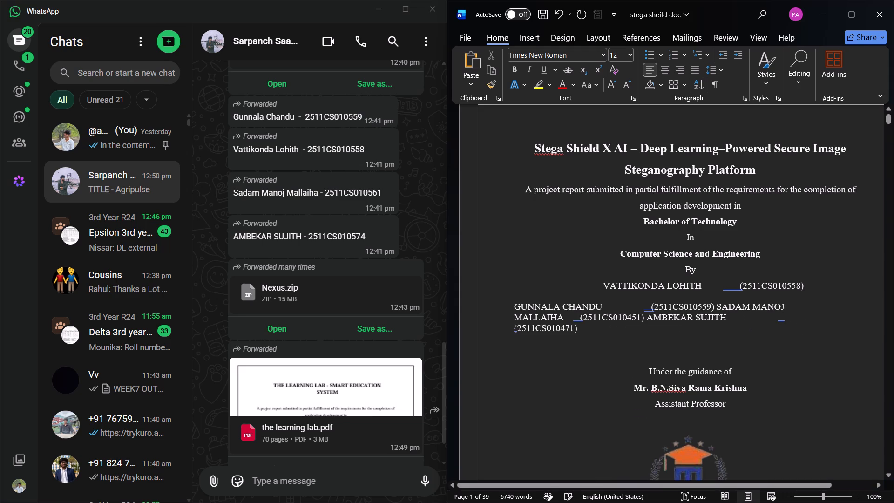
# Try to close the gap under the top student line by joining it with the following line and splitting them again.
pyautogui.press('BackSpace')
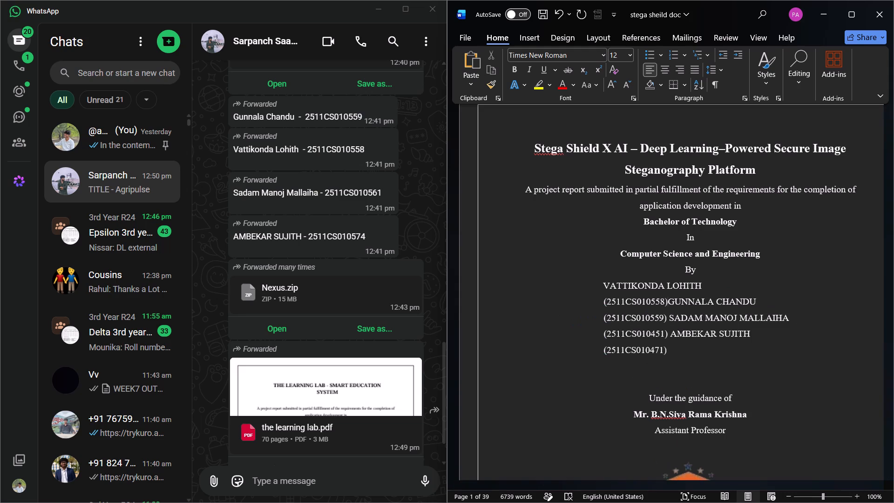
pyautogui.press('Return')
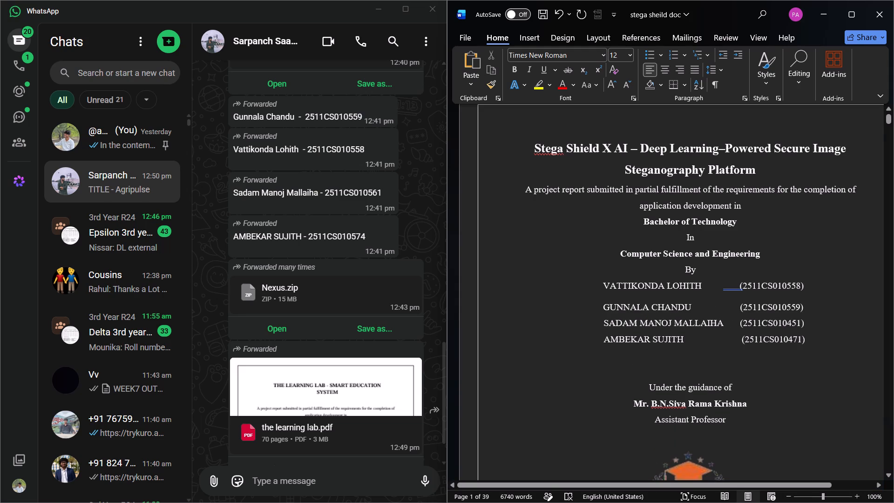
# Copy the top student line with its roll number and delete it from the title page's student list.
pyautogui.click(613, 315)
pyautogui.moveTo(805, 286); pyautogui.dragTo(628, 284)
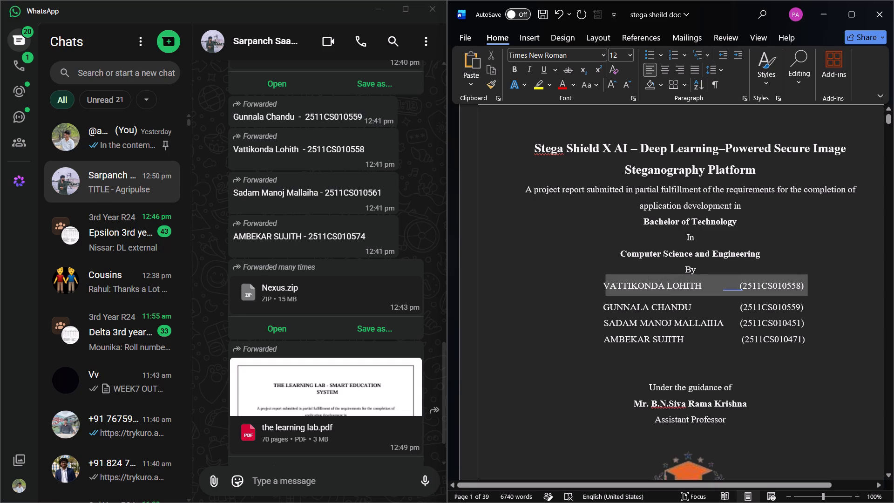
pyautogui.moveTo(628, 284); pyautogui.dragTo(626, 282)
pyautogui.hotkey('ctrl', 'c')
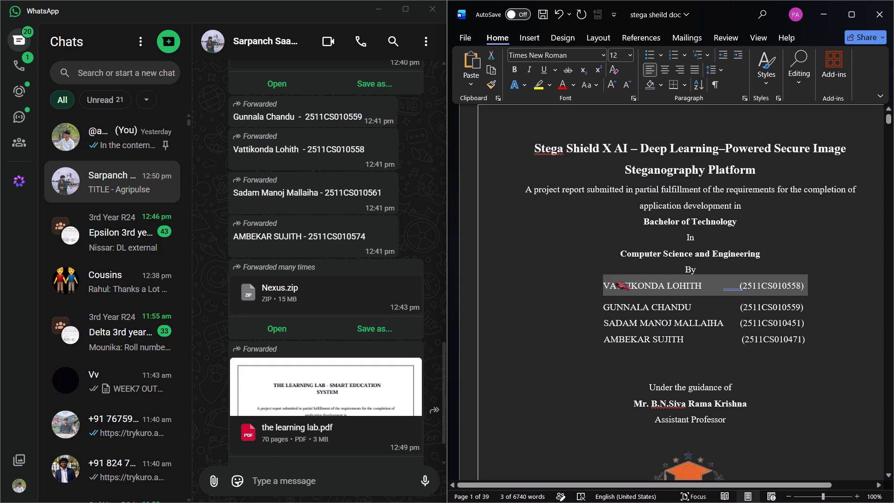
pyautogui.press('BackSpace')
# Undo the recent deletion, spacing and reordering edits in the title page's student list, back to the original line order.
pyautogui.hotkey('ctrl', 'z')
pyautogui.hotkey('ctrl', 'z')
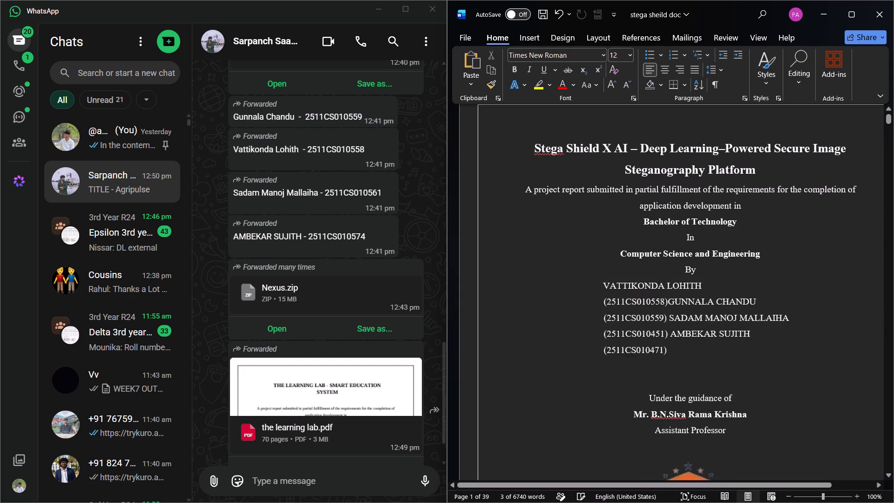
pyautogui.hotkey('ctrl', 'z')
pyautogui.hotkey('ctrl', 'z')
pyautogui.hotkey('ctrl', 'z')
pyautogui.hotkey('ctrl', 'z')
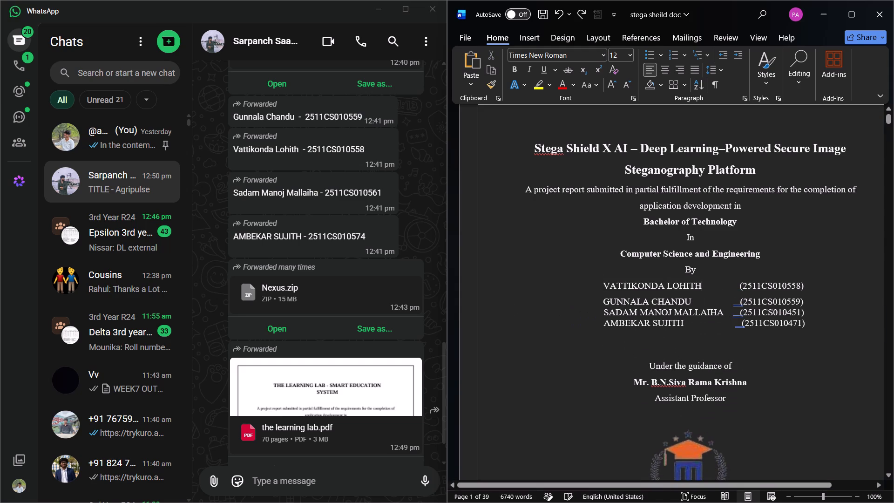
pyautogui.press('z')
pyautogui.hotkey('ctrl', 'z')
pyautogui.hotkey('ctrl', 'z')
pyautogui.hotkey('ctrl', 'z')
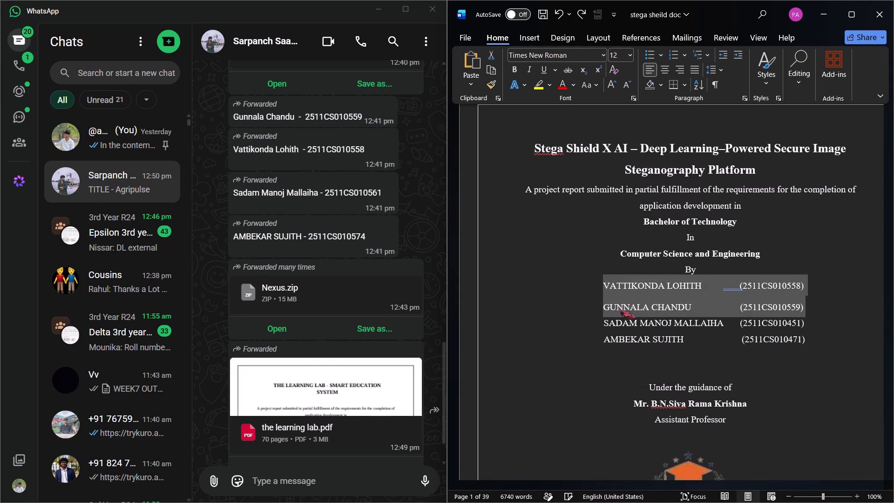
pyautogui.hotkey('ctrl', 'z')
pyautogui.hotkey('ctrl', 'z')
pyautogui.hotkey('ctrl', 'z')
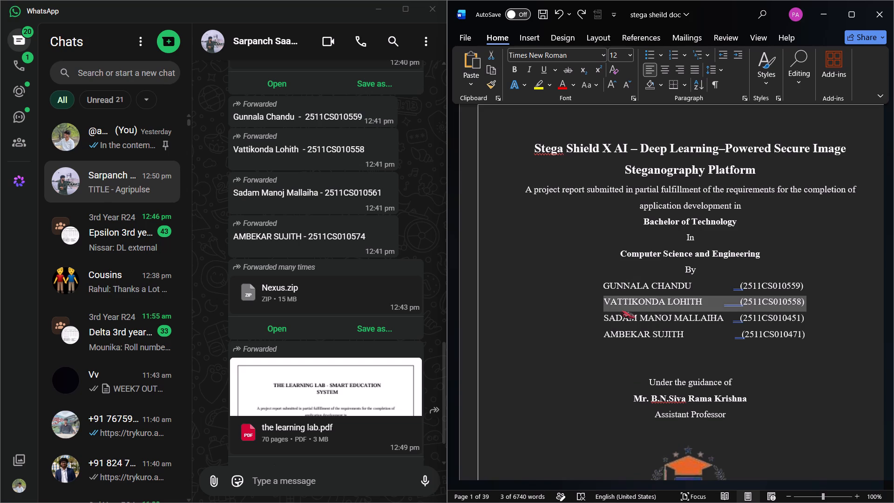
# Select the first student's whole line, including the roll number, in the title page's student list.
pyautogui.click(549, 305)
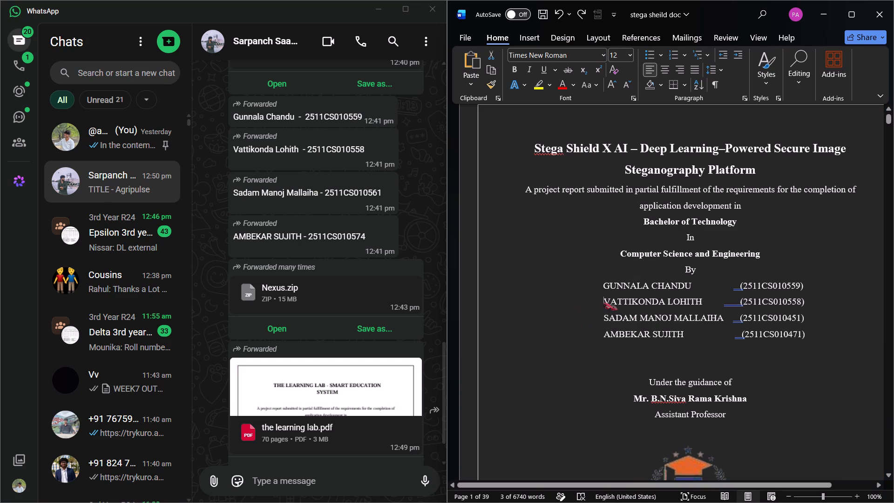
pyautogui.moveTo(602, 283); pyautogui.dragTo(807, 284)
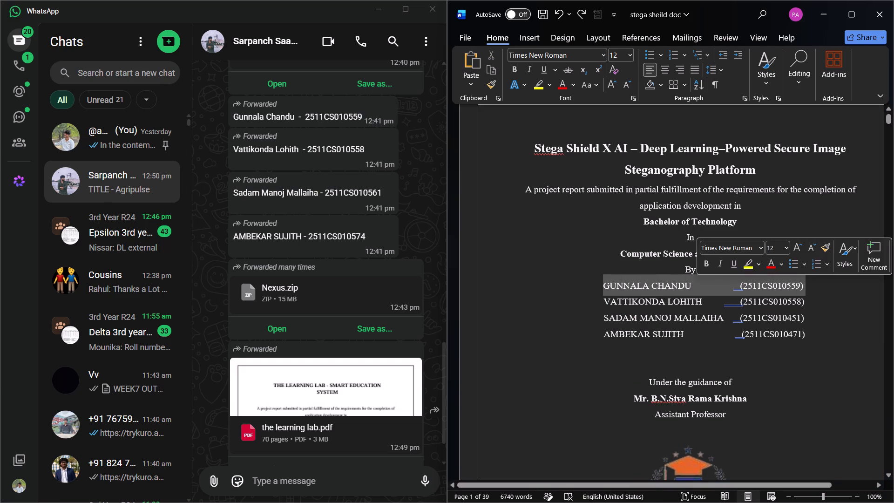
# Copy the first student's line with its roll number and remove it from the top of the list.
pyautogui.hotkey('ctrl', 'c')
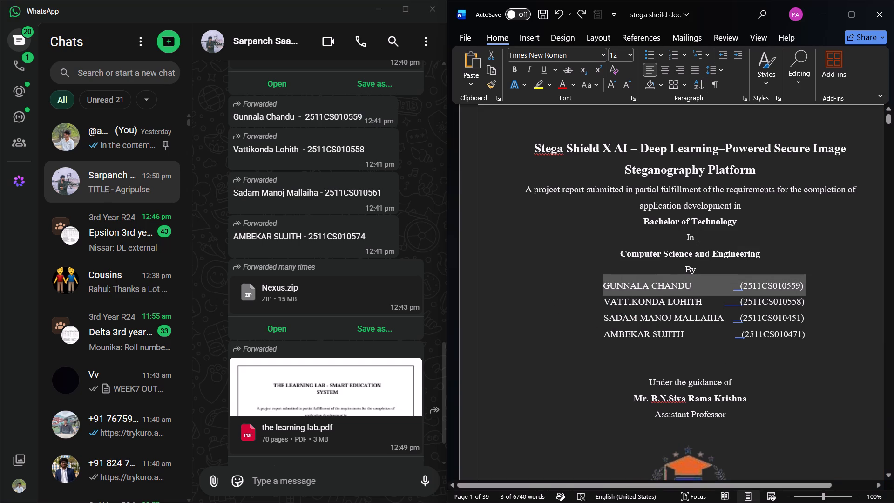
pyautogui.press('BackSpace')
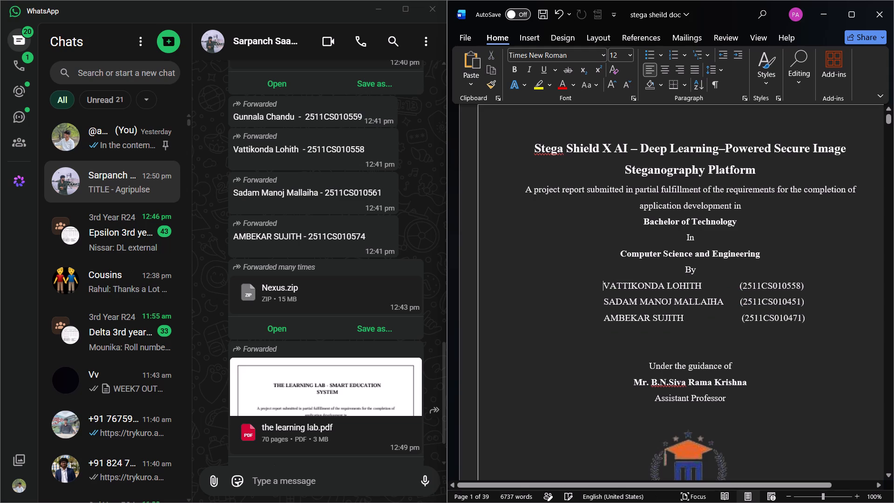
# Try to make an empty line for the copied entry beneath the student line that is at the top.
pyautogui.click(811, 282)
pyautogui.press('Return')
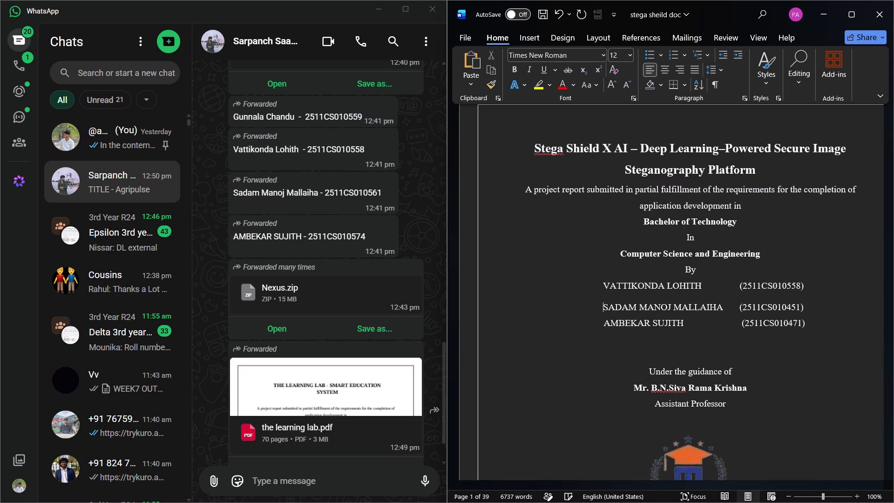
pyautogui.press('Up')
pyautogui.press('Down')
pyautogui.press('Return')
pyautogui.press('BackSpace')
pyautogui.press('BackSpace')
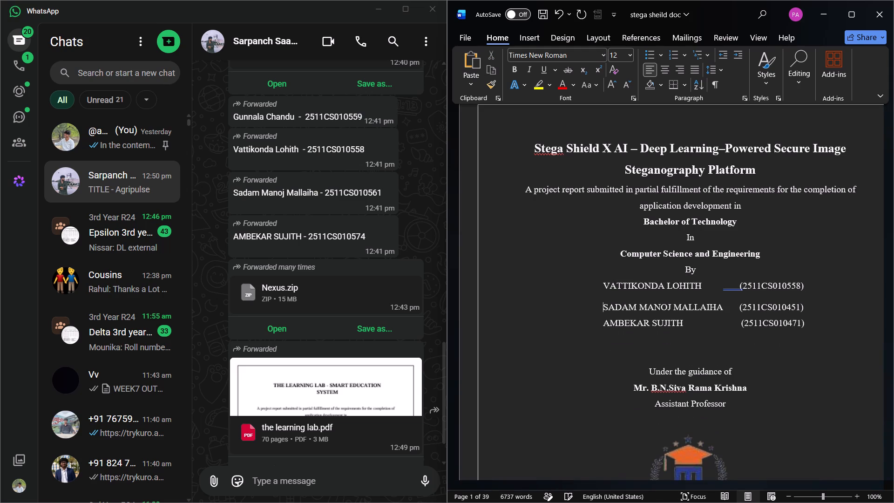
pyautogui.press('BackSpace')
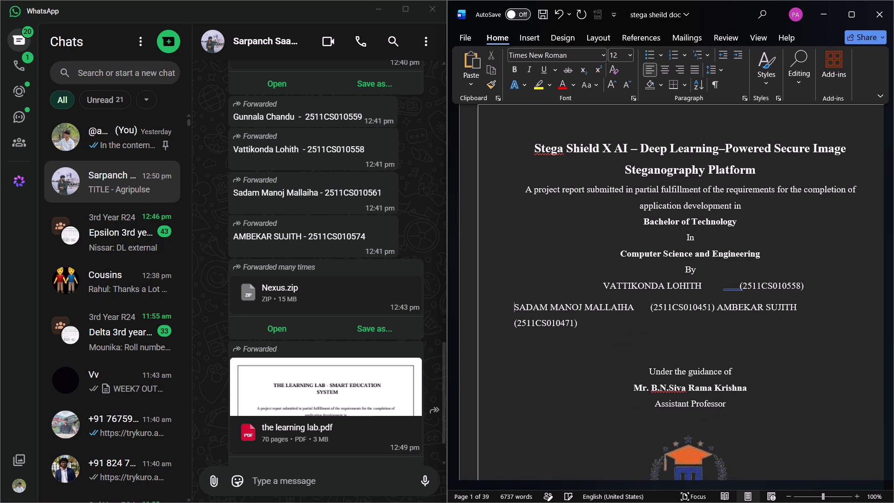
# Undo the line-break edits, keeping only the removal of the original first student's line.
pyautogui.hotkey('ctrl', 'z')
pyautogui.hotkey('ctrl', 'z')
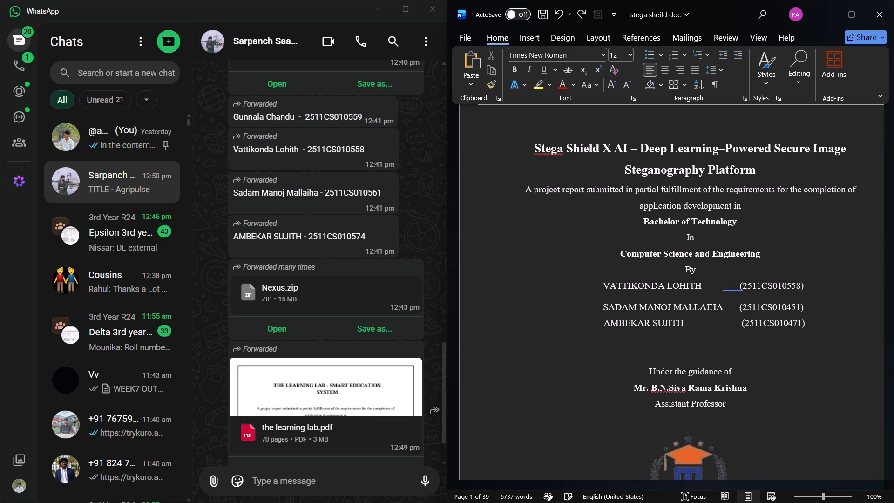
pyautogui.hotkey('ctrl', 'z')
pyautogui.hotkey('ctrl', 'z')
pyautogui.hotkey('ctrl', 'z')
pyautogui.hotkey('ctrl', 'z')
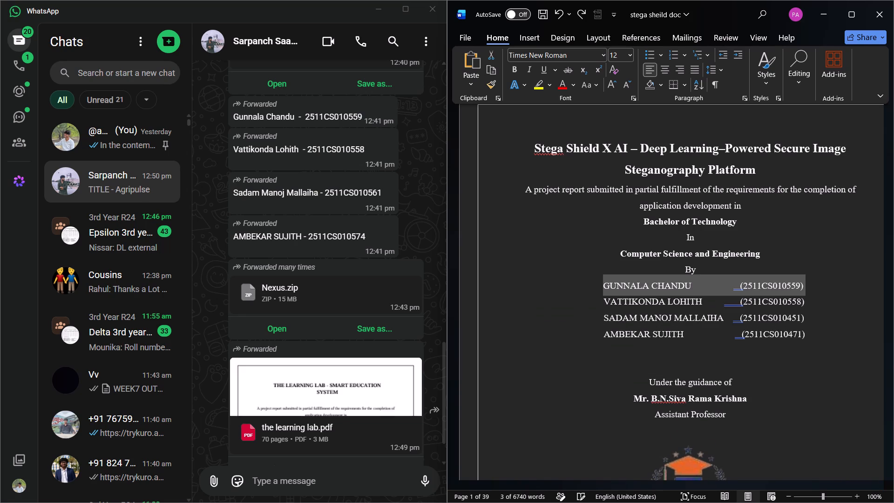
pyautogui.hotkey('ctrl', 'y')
# Paste the copied student line into the list as the second entry.
pyautogui.click(811, 283)
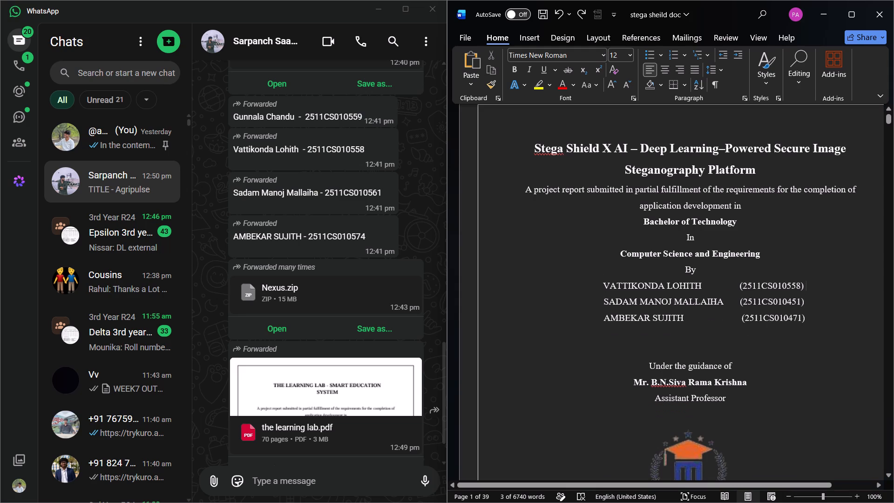
pyautogui.hotkey('ctrl', 'v')
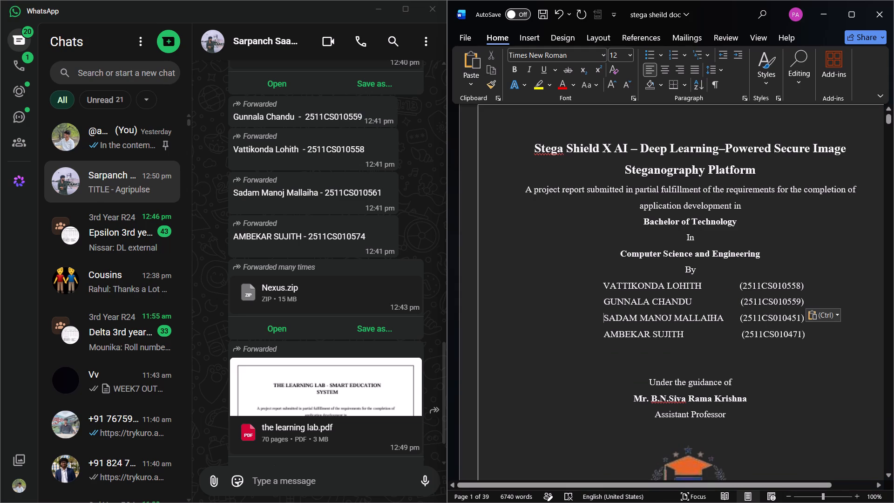
# Align the roll numbers by removing one space before the second and third students' numbers and two before the fourth's.
pyautogui.click(742, 334)
pyautogui.press('BackSpace')
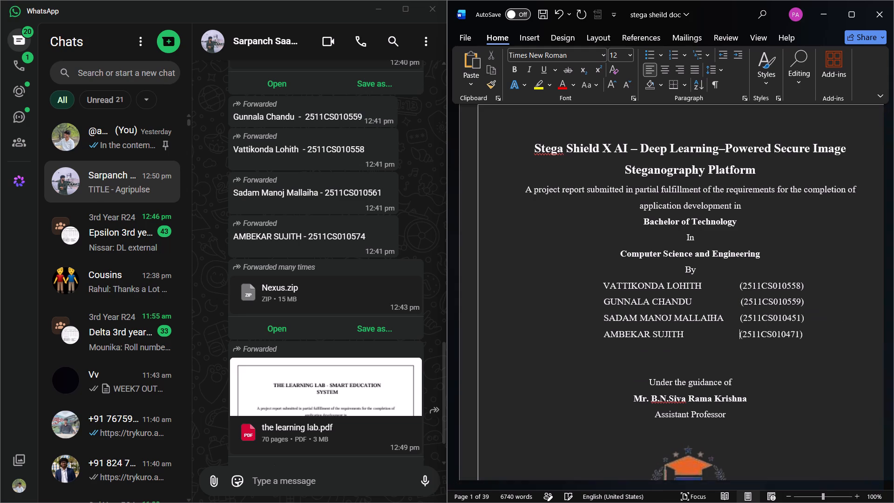
pyautogui.press('Up')
pyautogui.press('Up')
pyautogui.press('Up')
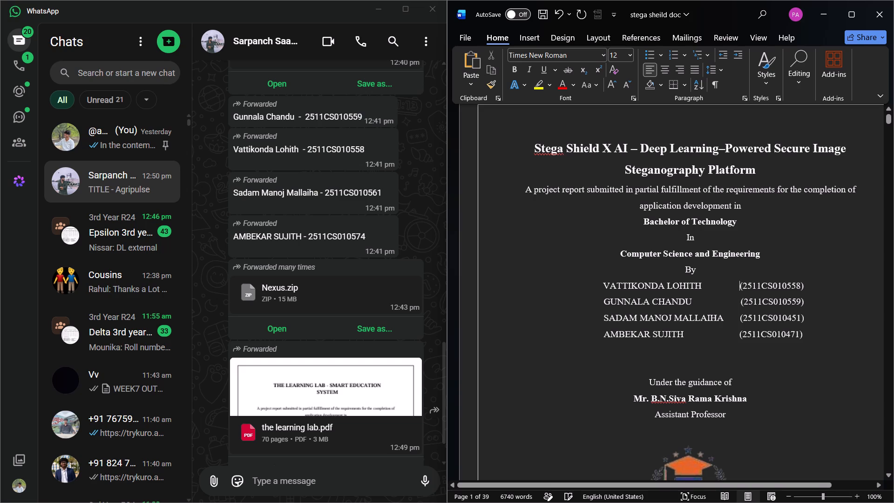
pyautogui.press('Down')
pyautogui.press('Right')
pyautogui.press('BackSpace')
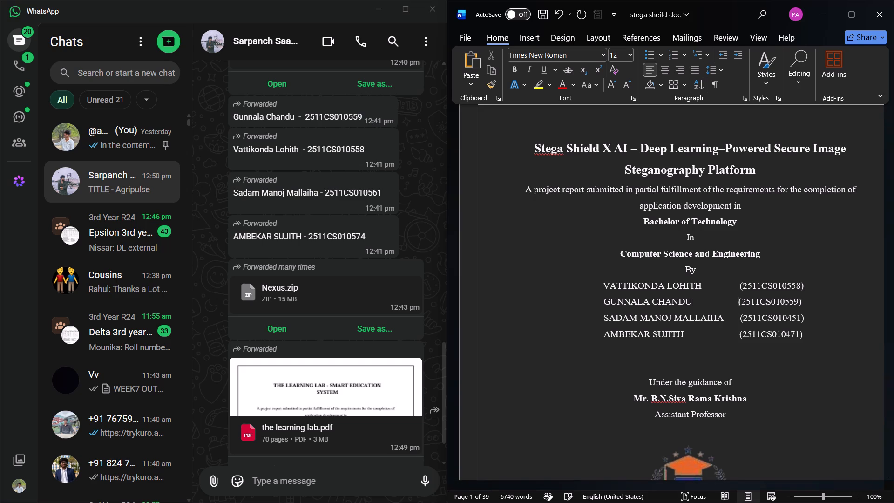
pyautogui.press('Down')
pyautogui.press('Right')
pyautogui.press('BackSpace')
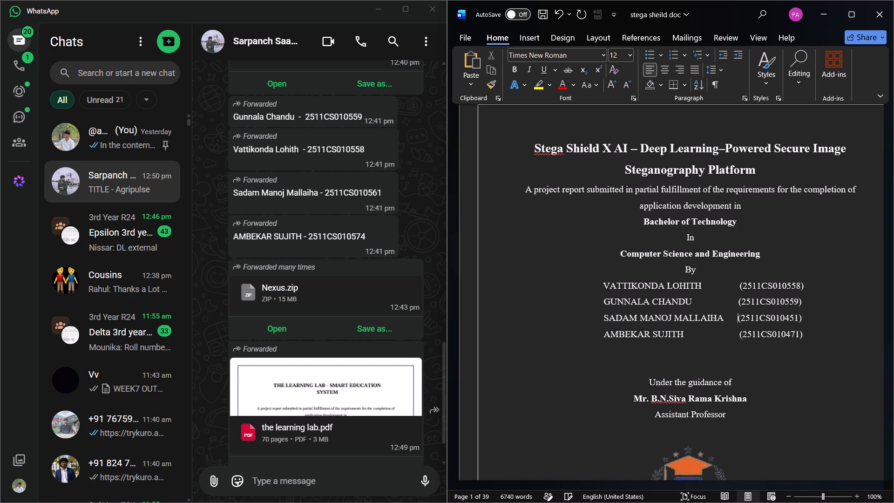
pyautogui.press('Down')
pyautogui.press('Right')
pyautogui.press('BackSpace')
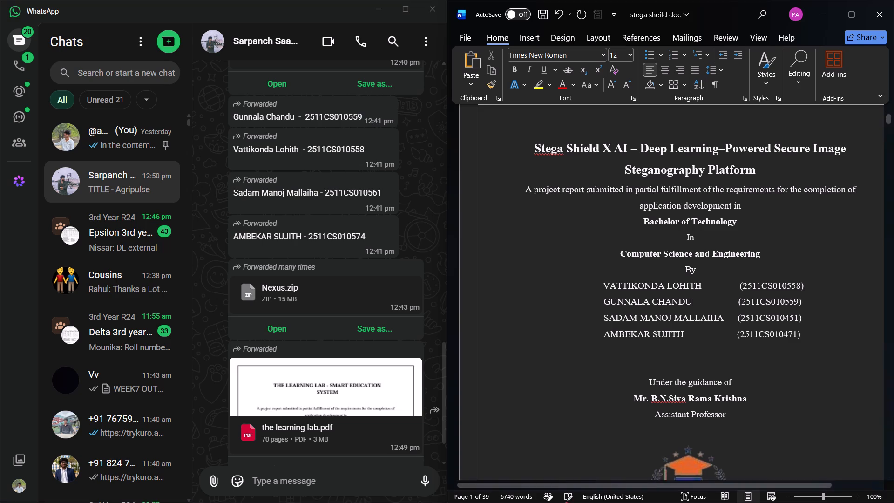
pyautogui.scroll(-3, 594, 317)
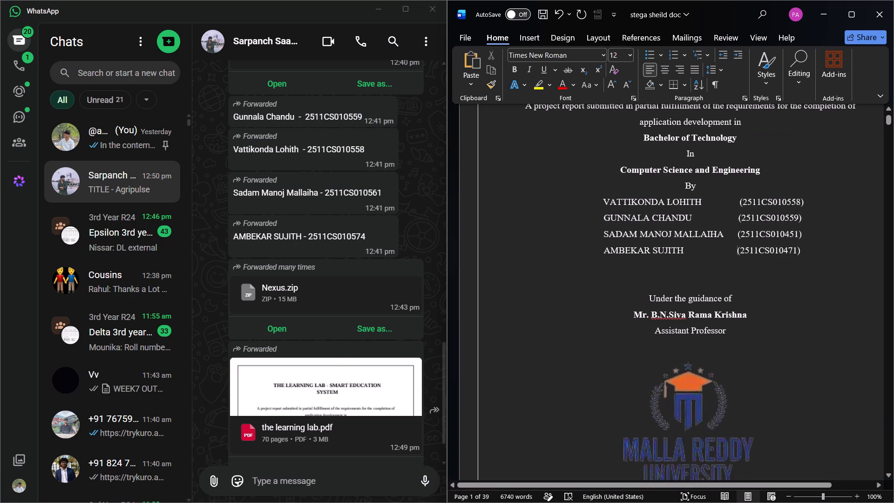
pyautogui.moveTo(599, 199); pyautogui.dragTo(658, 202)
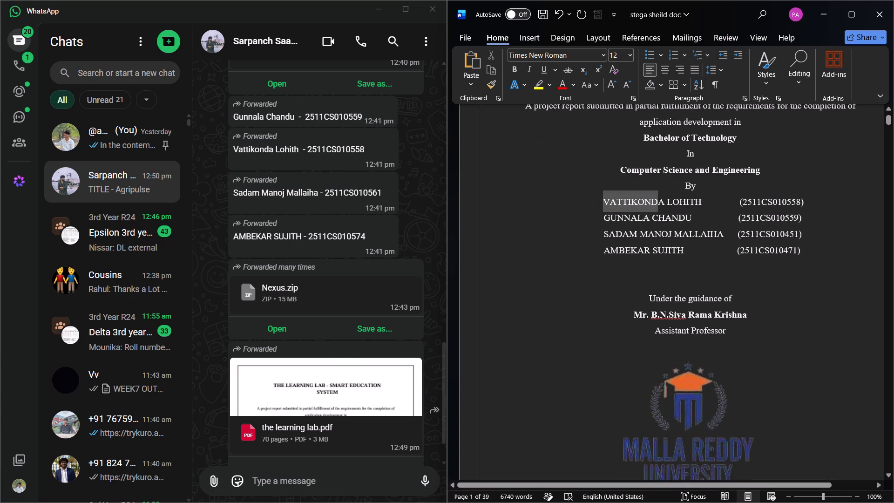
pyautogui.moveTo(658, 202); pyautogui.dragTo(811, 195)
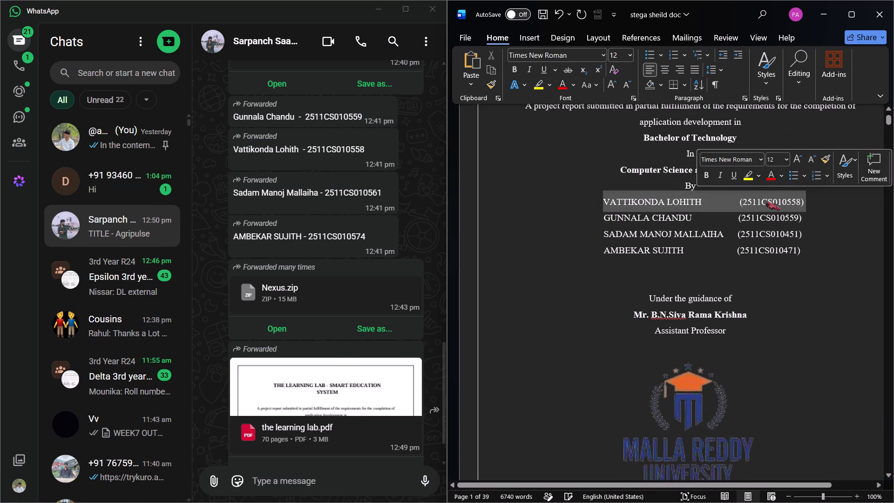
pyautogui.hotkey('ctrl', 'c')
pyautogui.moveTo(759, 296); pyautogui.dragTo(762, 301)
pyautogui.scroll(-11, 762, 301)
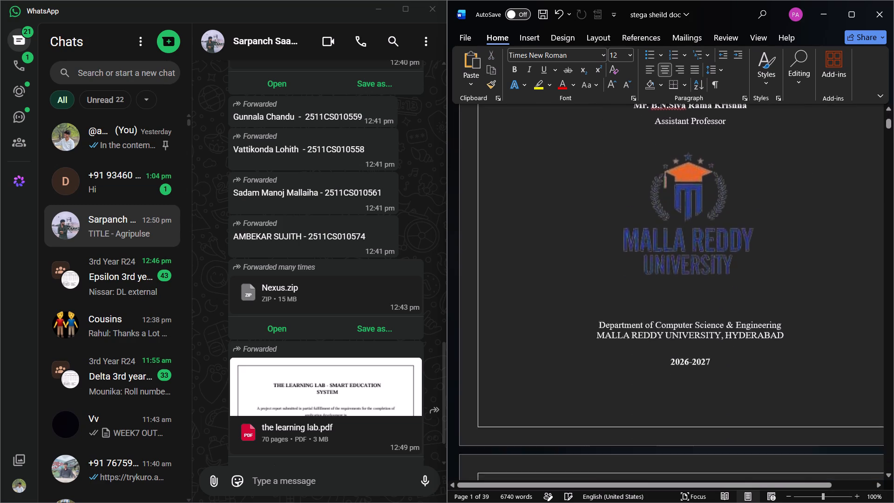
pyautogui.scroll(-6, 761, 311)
# Correct the last three digits of the third and fourth students' roll numbers on the title page to match the chat messages.
pyautogui.scroll(16, 759, 310)
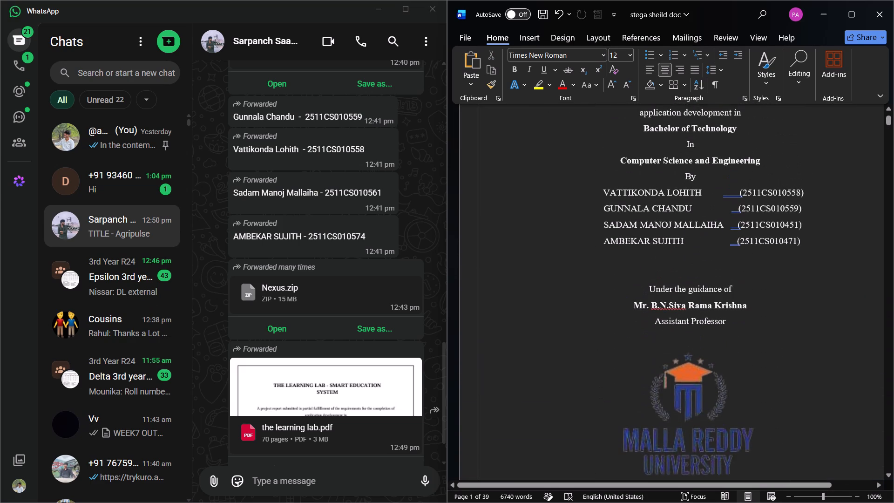
pyautogui.click(799, 229)
pyautogui.press('BackSpace')
pyautogui.press('BackSpace')
pyautogui.press('BackSpace')
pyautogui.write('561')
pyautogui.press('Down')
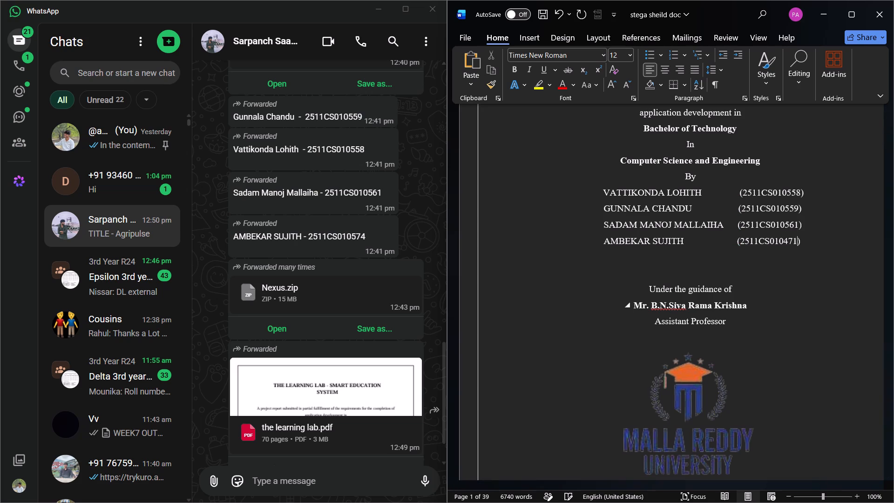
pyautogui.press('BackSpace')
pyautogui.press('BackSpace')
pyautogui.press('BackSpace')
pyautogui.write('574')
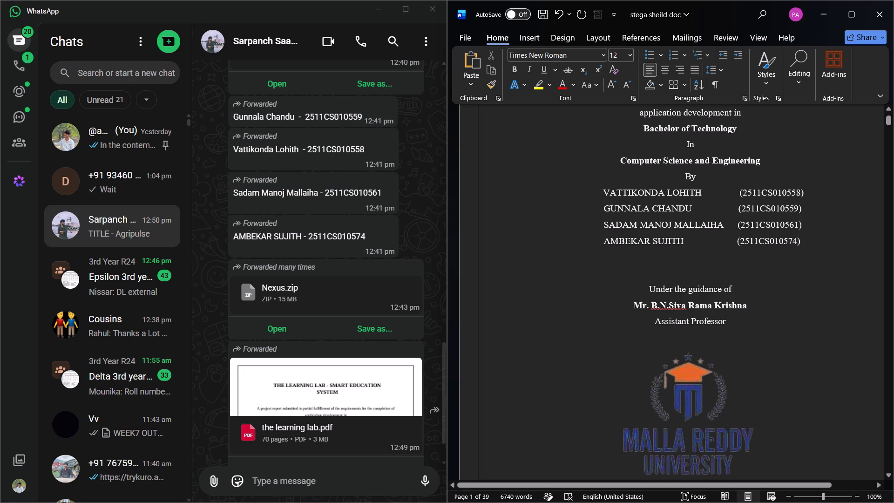
# Replace the first student's name and roll number in the certificate with the title page's first entry, leaving a single closing parenthesis.
pyautogui.scroll(-5, 798, 376)
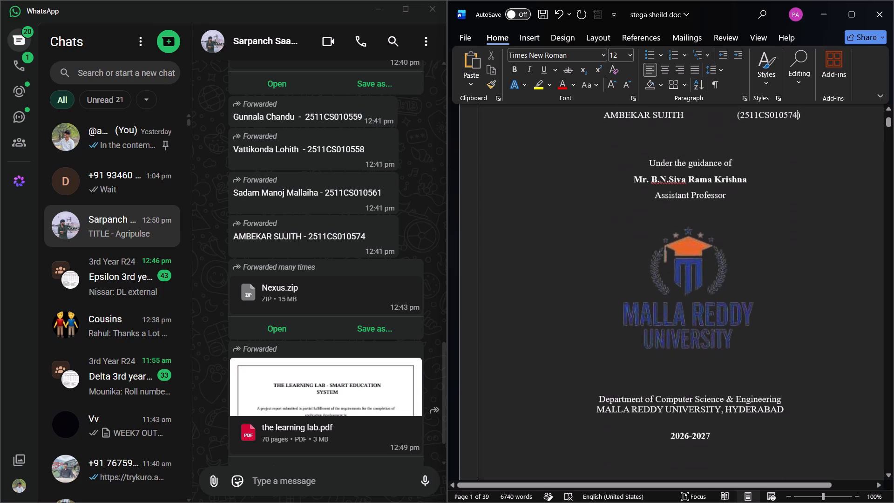
pyautogui.scroll(-15, 800, 388)
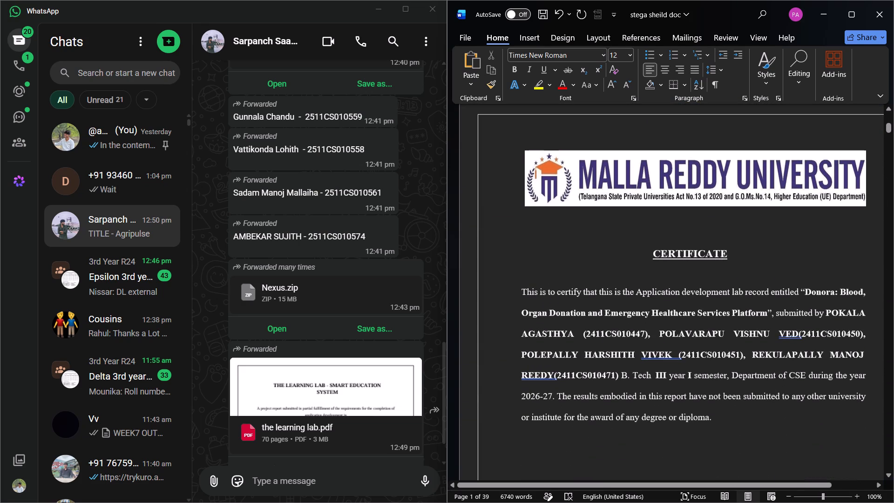
pyautogui.scroll(19, 807, 306)
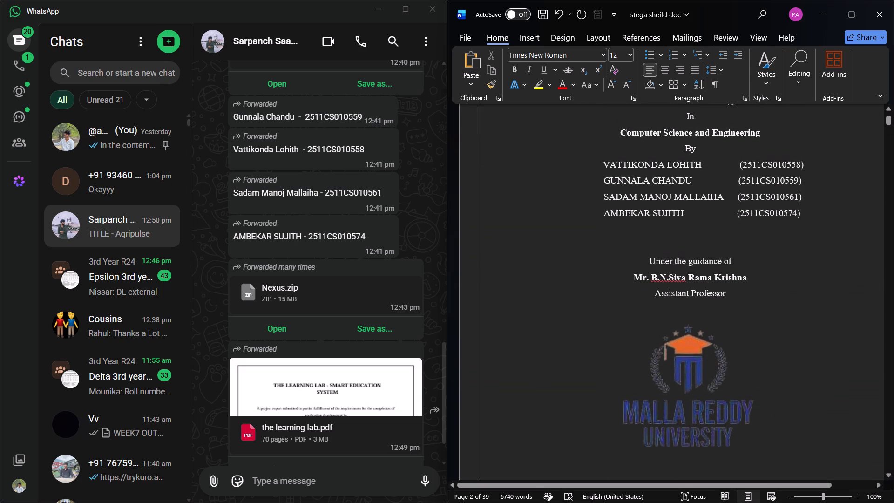
pyautogui.moveTo(596, 163); pyautogui.dragTo(805, 162)
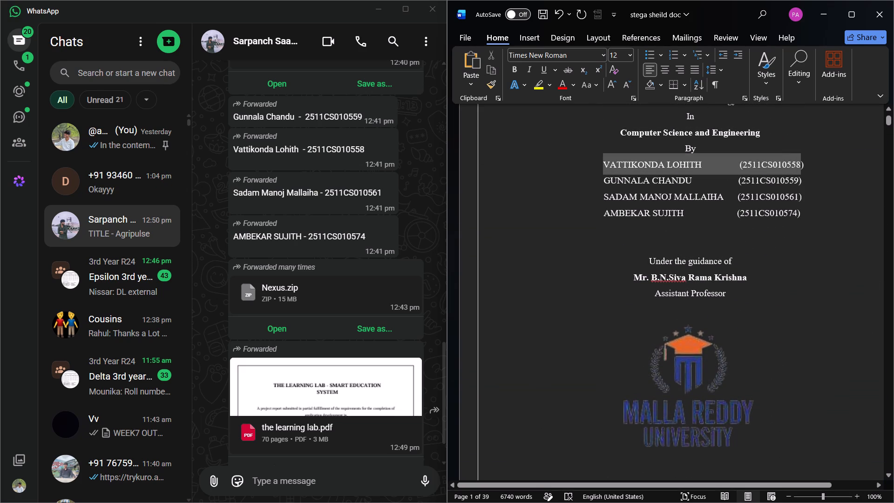
pyautogui.moveTo(805, 162); pyautogui.dragTo(809, 166)
pyautogui.hotkey('ctrl', 'c')
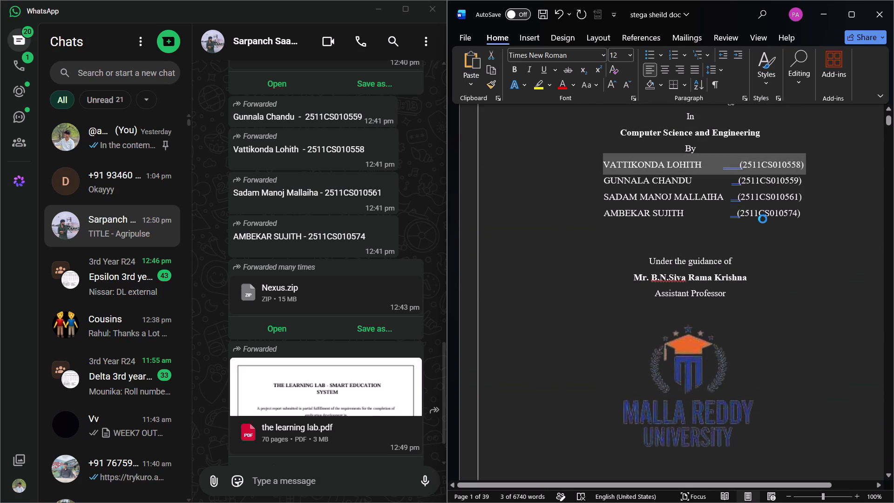
pyautogui.scroll(-16, 725, 326)
pyautogui.scroll(-1, 761, 340)
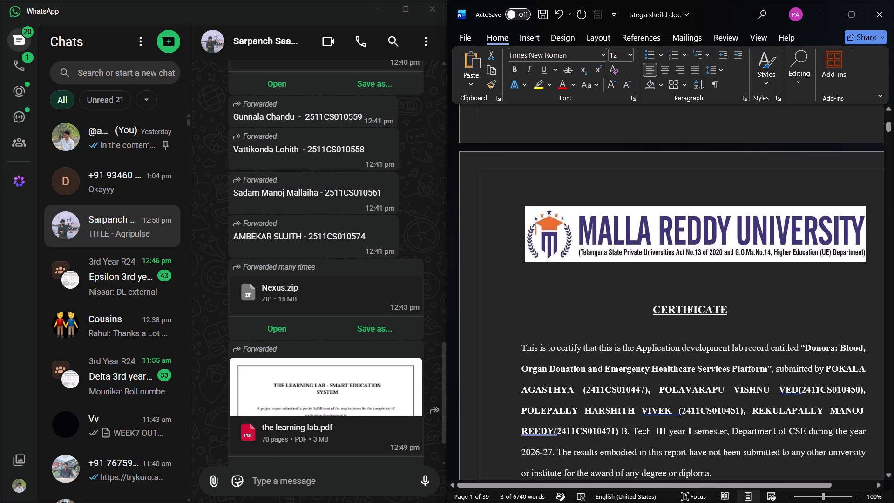
pyautogui.moveTo(826, 366); pyautogui.dragTo(643, 394)
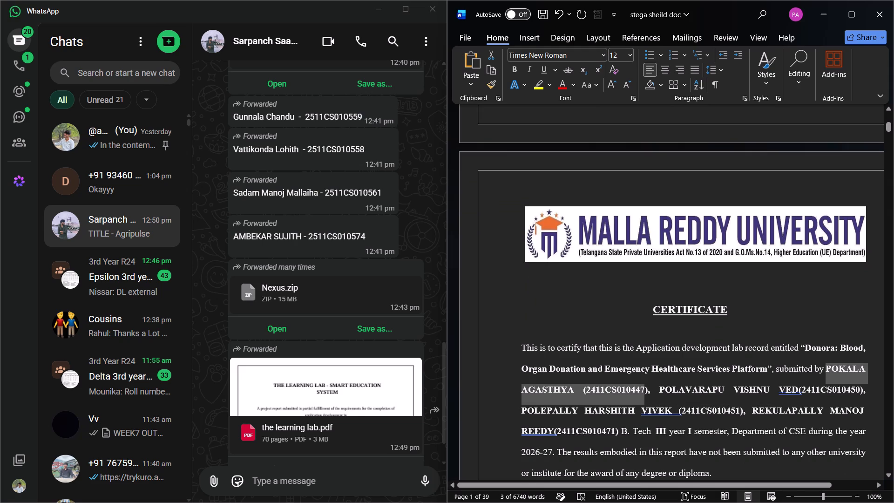
pyautogui.moveTo(643, 394); pyautogui.dragTo(644, 387)
pyautogui.moveTo(644, 387); pyautogui.dragTo(644, 387)
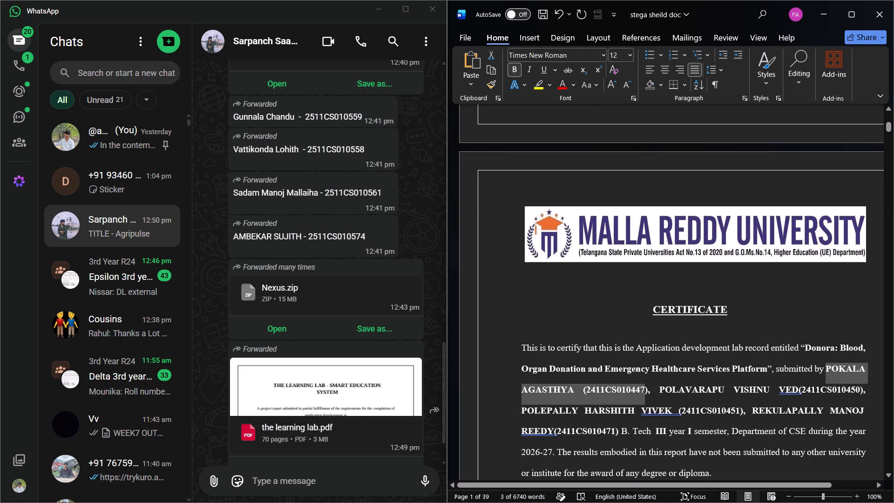
pyautogui.hotkey('ctrl', 'v')
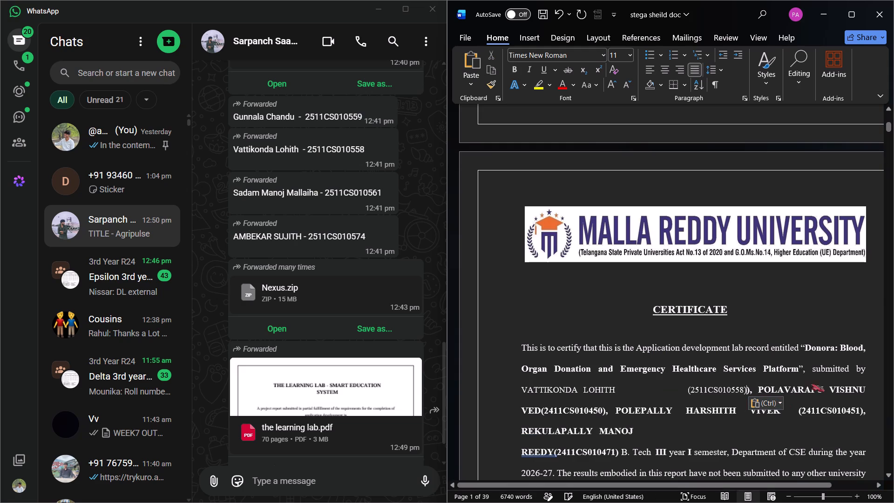
pyautogui.press('Right')
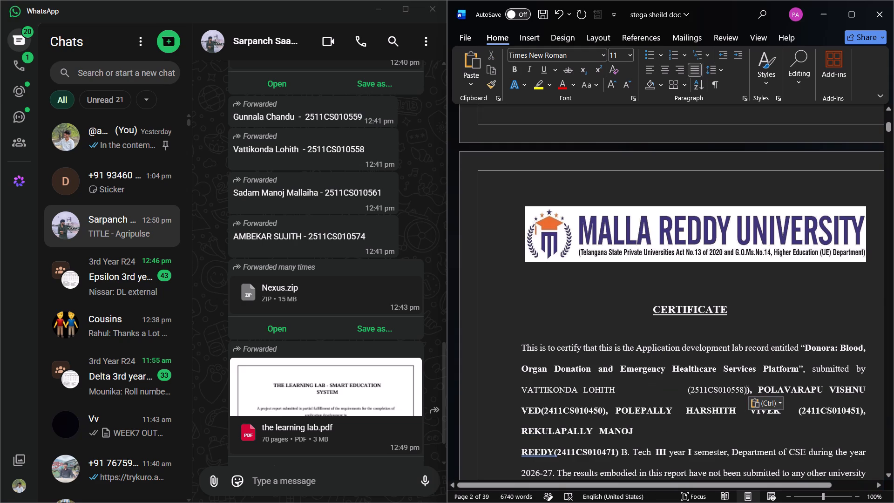
pyautogui.press('BackSpace')
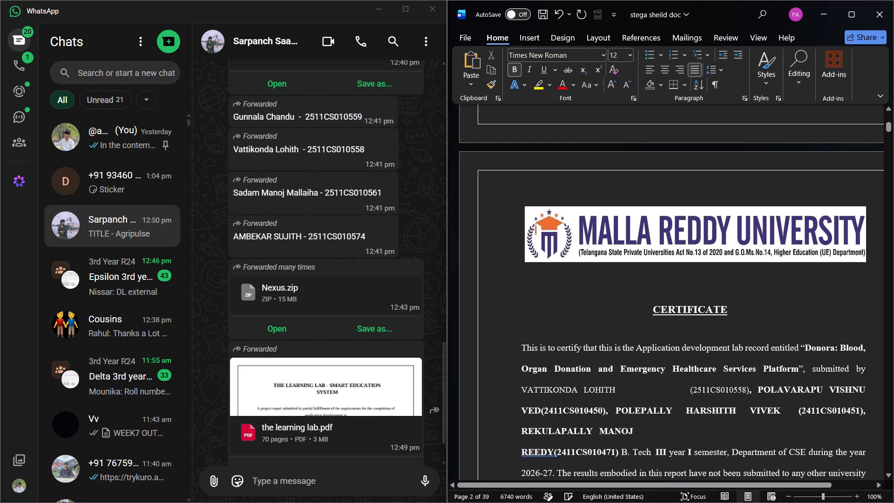
# Make the first student's pasted name and roll number in the certificate paragraph bold.
pyautogui.moveTo(748, 388); pyautogui.dragTo(557, 393)
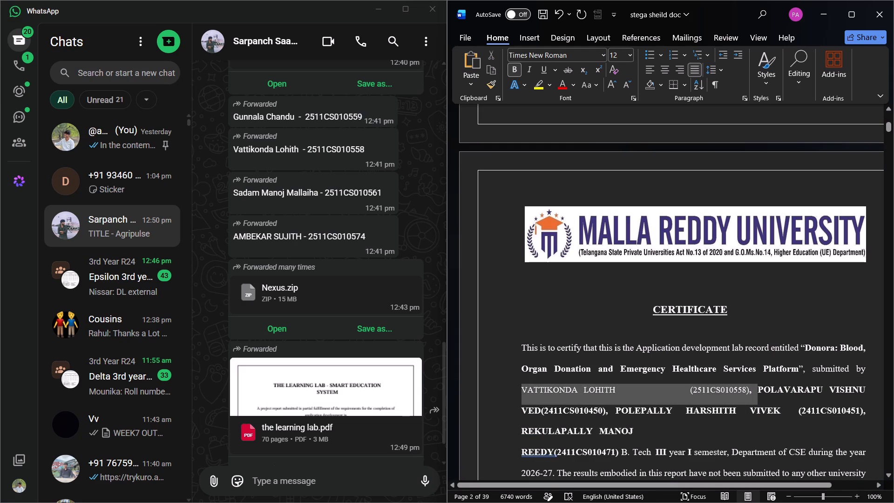
pyautogui.moveTo(557, 393); pyautogui.dragTo(536, 394)
pyautogui.click(549, 373)
pyautogui.click(491, 394)
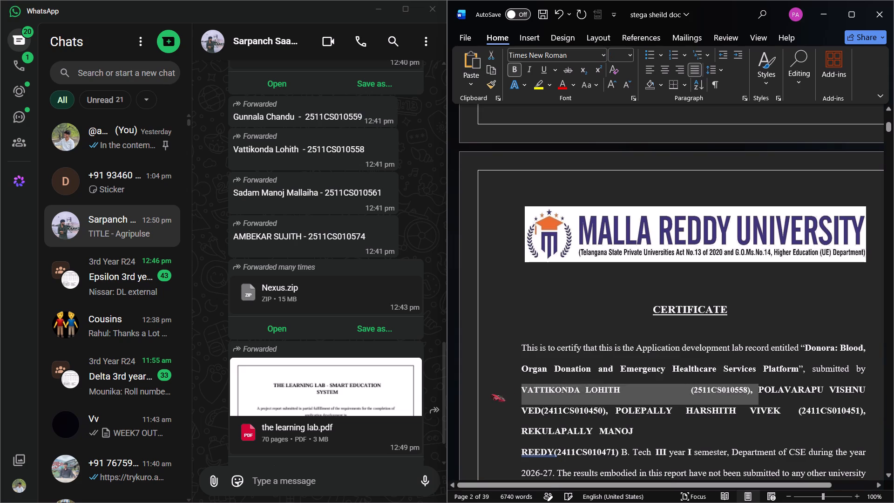
pyautogui.click(514, 405)
# Replace the second student's name and roll number in the certificate with a copy of the title page's second entry.
pyautogui.scroll(3, 618, 376)
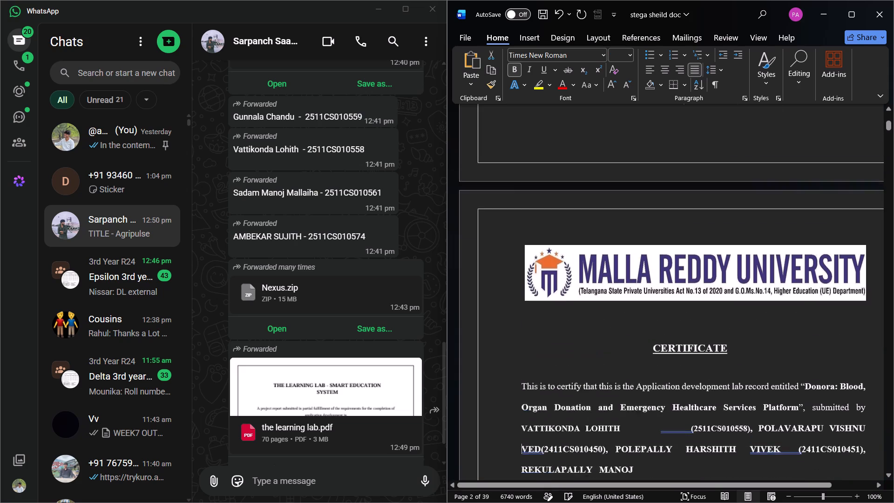
pyautogui.scroll(20, 618, 376)
pyautogui.scroll(5, 618, 376)
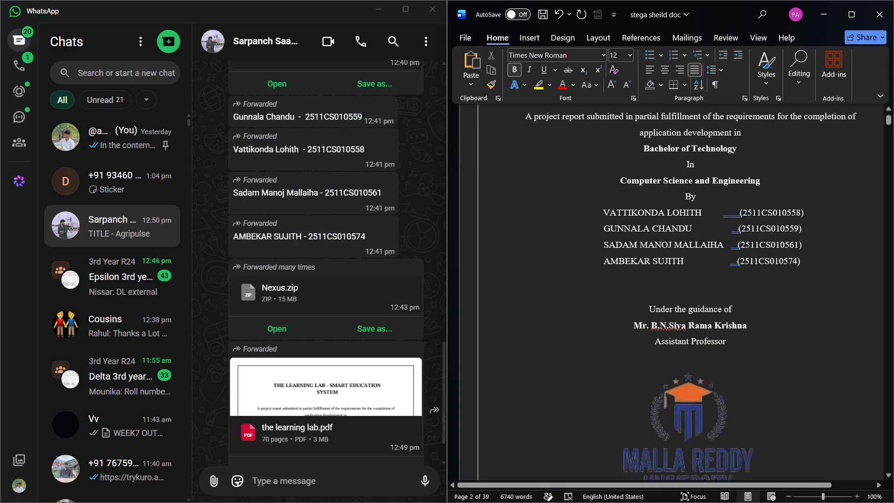
pyautogui.click(601, 233)
pyautogui.moveTo(601, 232); pyautogui.dragTo(806, 231)
pyautogui.hotkey('ctrl', 'c')
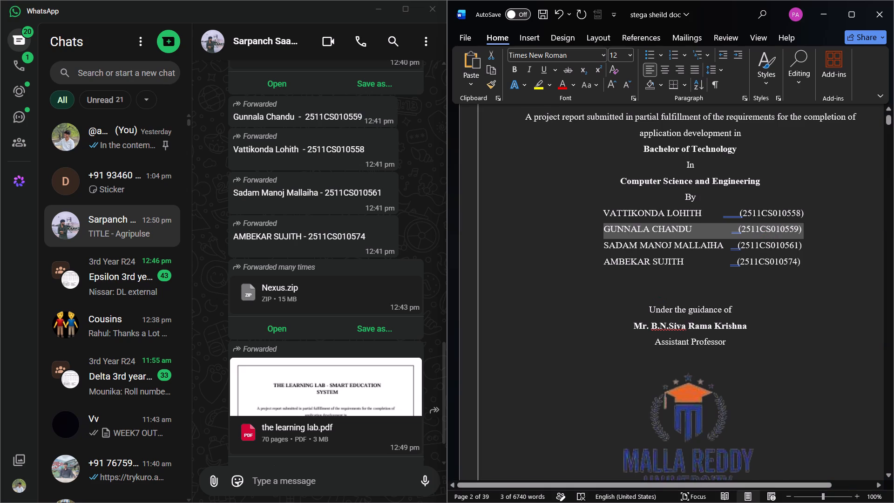
pyautogui.scroll(-5, 565, 354)
pyautogui.click(564, 354)
pyautogui.scroll(-16, 564, 354)
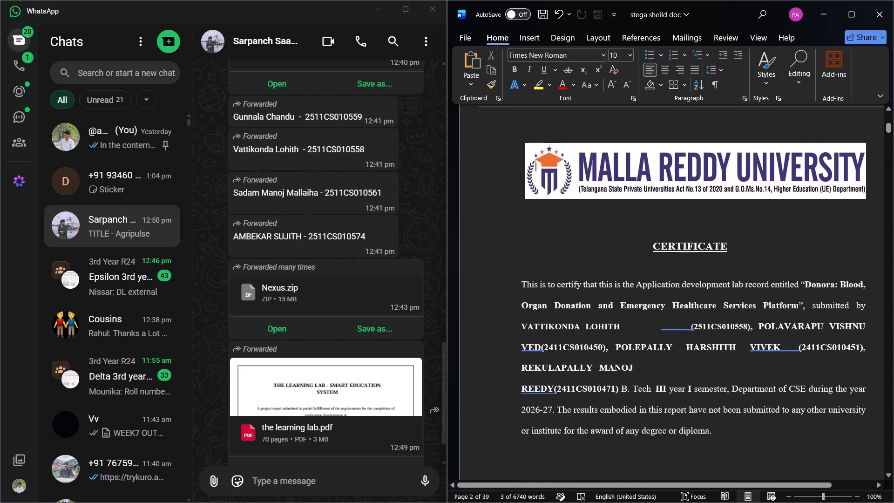
pyautogui.moveTo(759, 326); pyautogui.dragTo(603, 347)
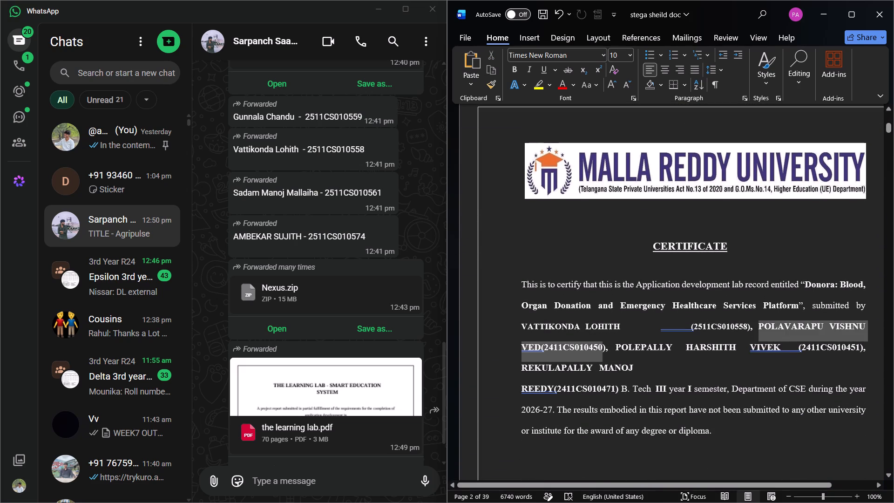
pyautogui.moveTo(603, 347); pyautogui.dragTo(603, 347)
pyautogui.moveTo(603, 347); pyautogui.dragTo(607, 348)
pyautogui.hotkey('ctrl', 'v')
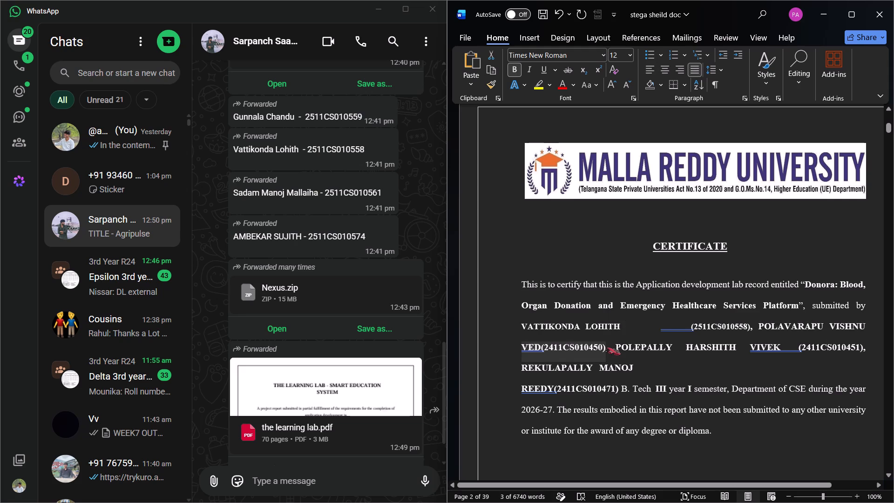
# Make the second student's pasted name and roll number in the certificate paragraph bold.
pyautogui.moveTo(774, 327); pyautogui.dragTo(583, 344)
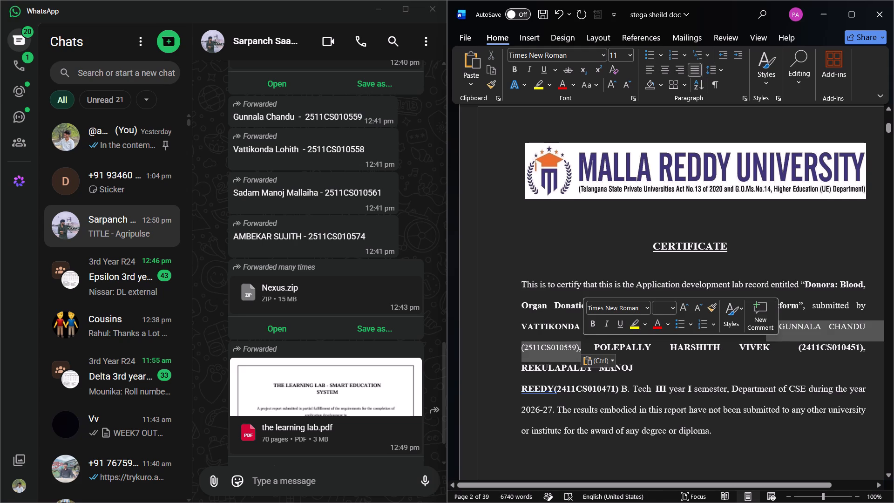
pyautogui.click(594, 324)
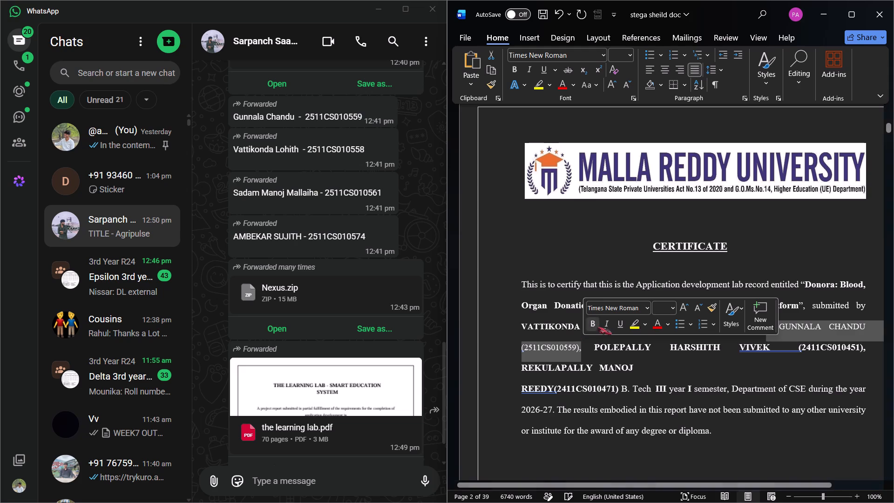
pyautogui.click(595, 326)
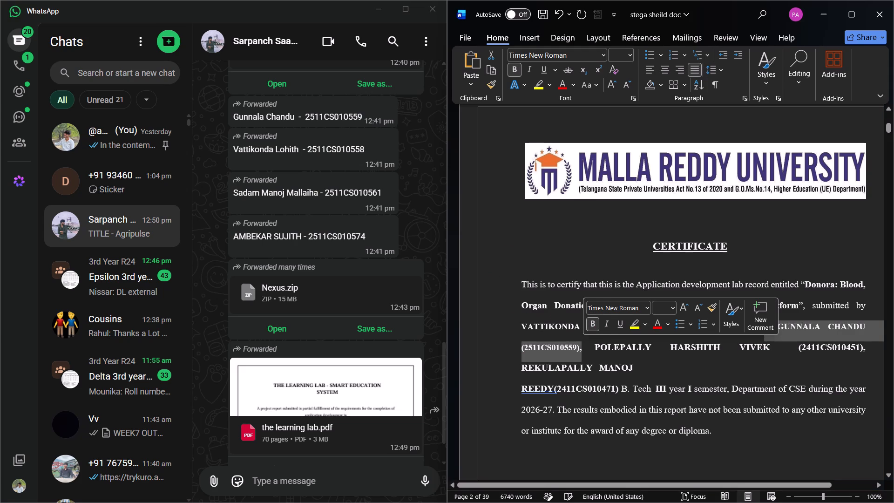
pyautogui.click(517, 233)
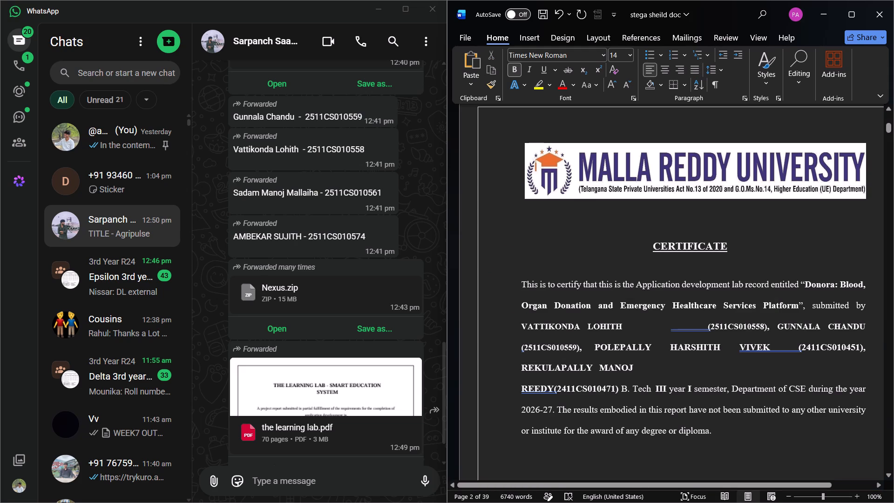
# Replace the third student's name and roll number in the certificate with the title page's third entry, leaving a single closing parenthesis.
pyautogui.scroll(15, 694, 262)
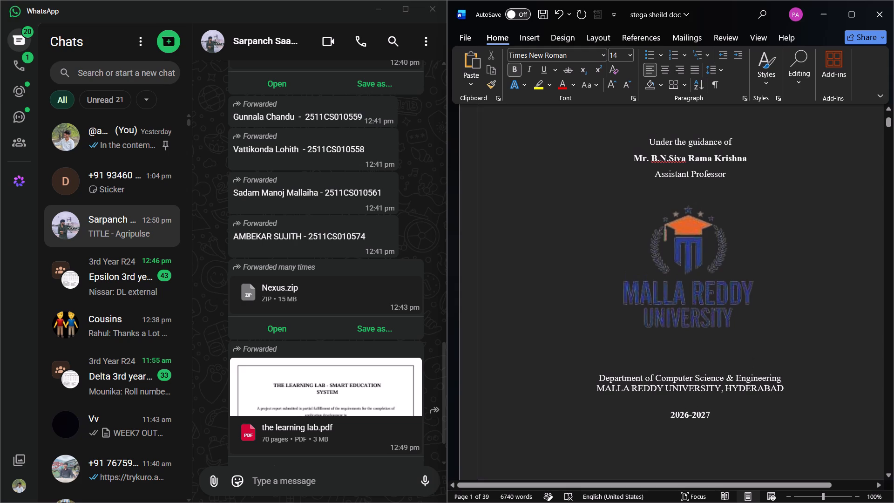
pyautogui.scroll(6, 757, 368)
pyautogui.moveTo(604, 245); pyautogui.dragTo(609, 245)
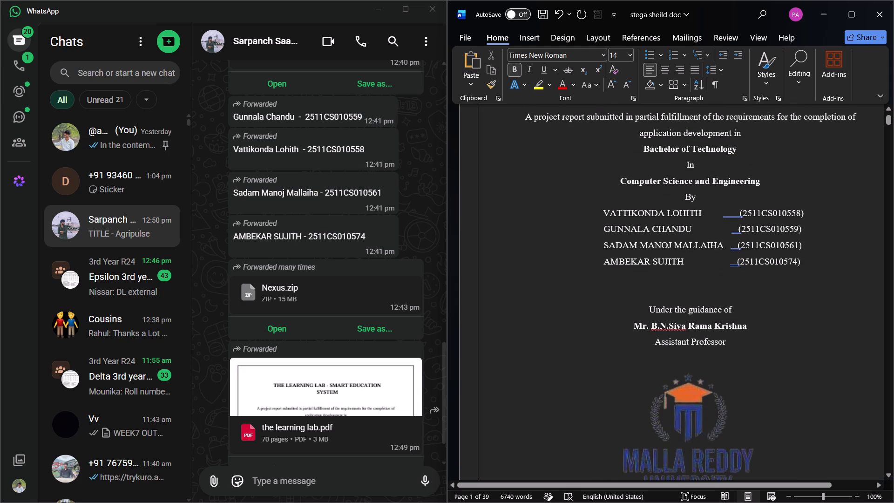
pyautogui.moveTo(609, 245); pyautogui.dragTo(810, 242)
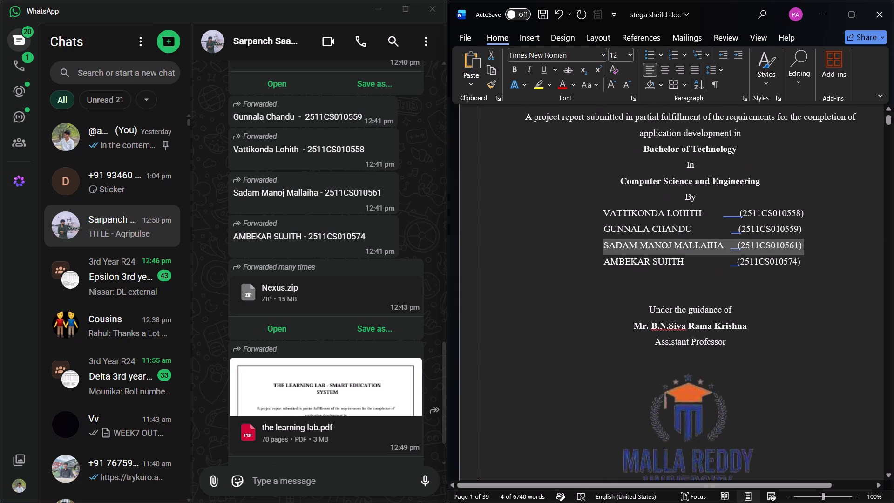
pyautogui.hotkey('ctrl', 'c')
pyautogui.hotkey('ctrl', 'c')
pyautogui.click(771, 364)
pyautogui.scroll(-16, 772, 365)
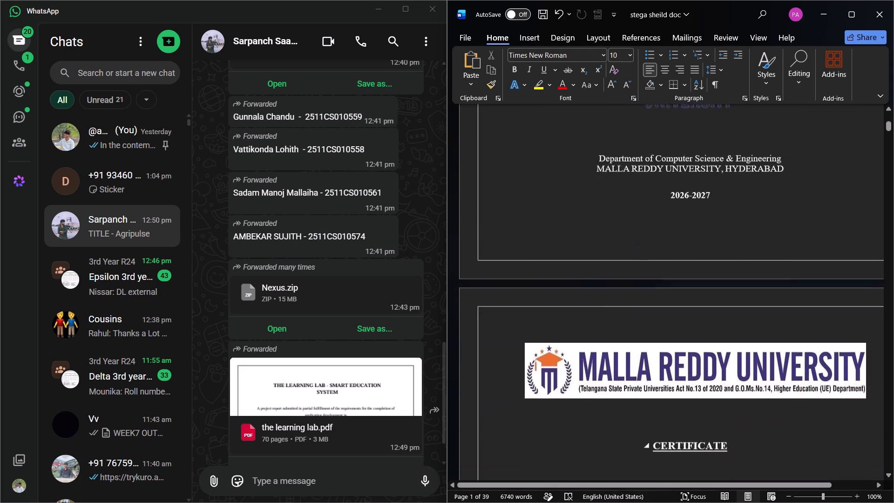
pyautogui.scroll(-8, 790, 361)
pyautogui.moveTo(775, 241); pyautogui.dragTo(754, 246)
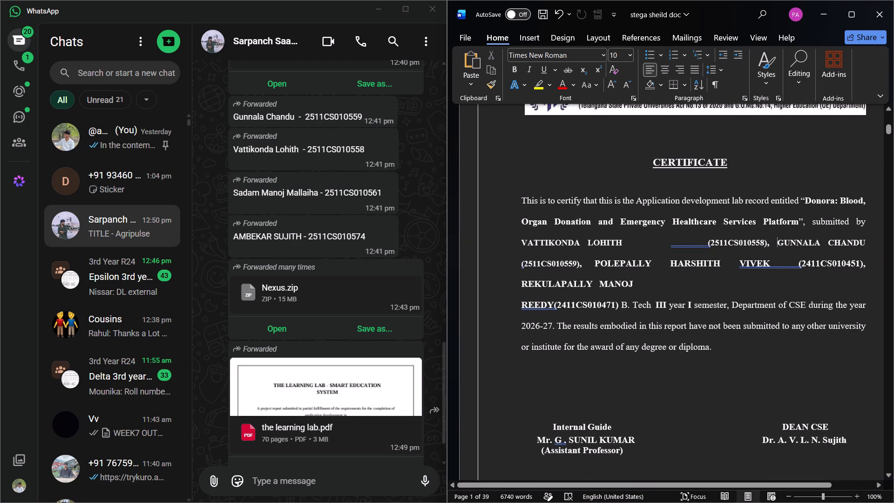
pyautogui.moveTo(754, 246); pyautogui.dragTo(576, 259)
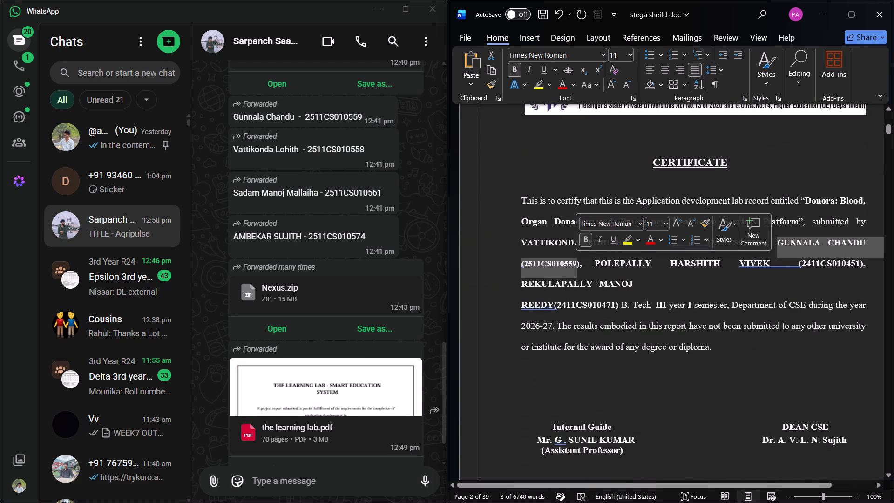
pyautogui.moveTo(592, 261); pyautogui.dragTo(864, 265)
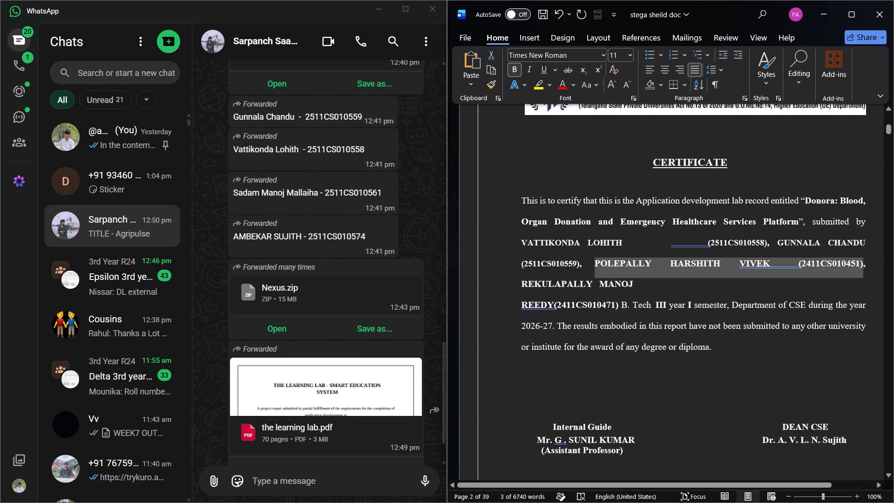
pyautogui.moveTo(864, 265); pyautogui.dragTo(861, 265)
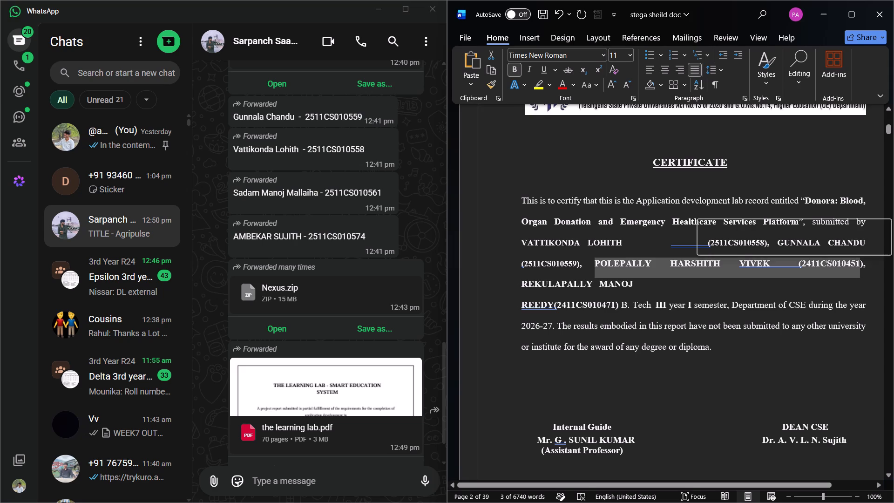
pyautogui.hotkey('ctrl', 'v')
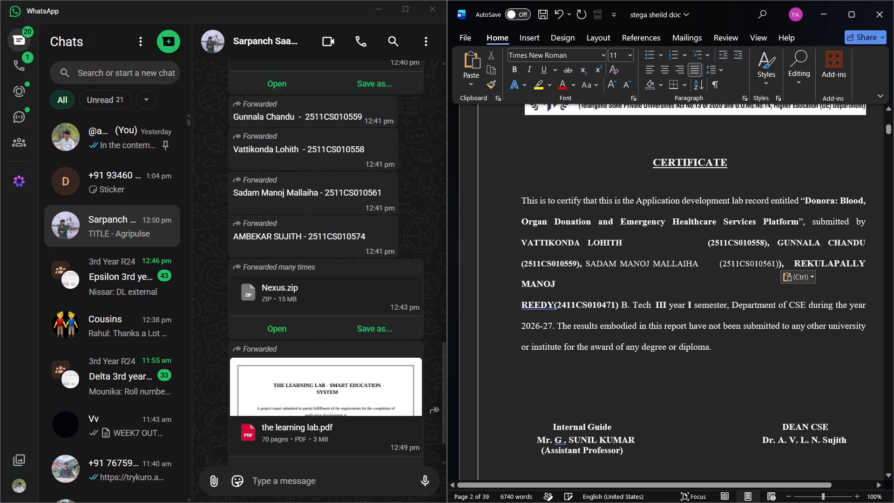
pyautogui.press('Right')
pyautogui.press('BackSpace')
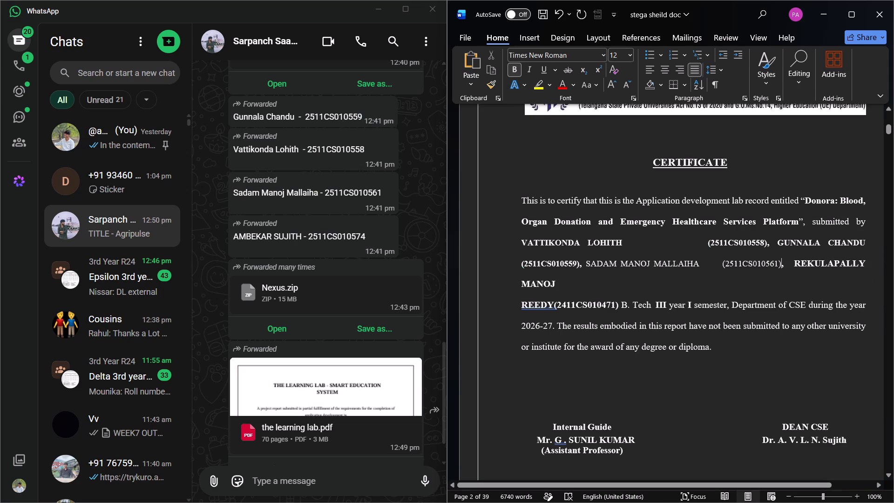
# Make the third student's pasted name and roll number in the certificate paragraph bold.
pyautogui.moveTo(586, 261); pyautogui.dragTo(758, 265)
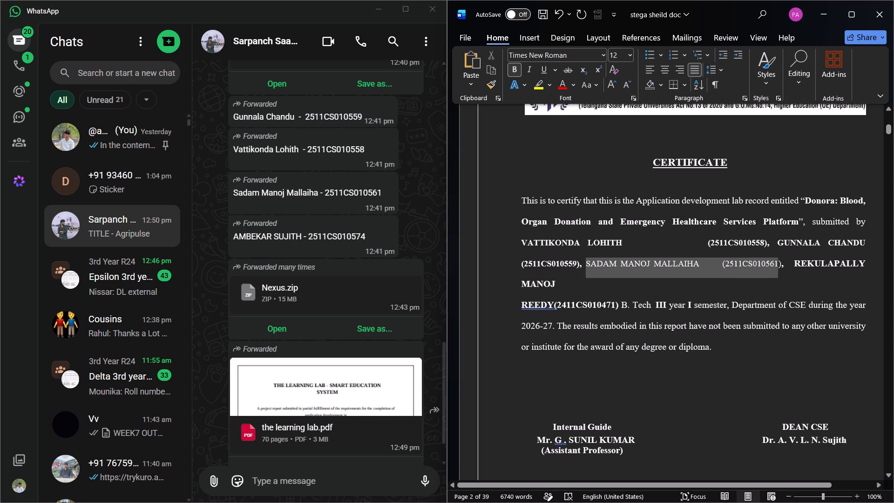
pyautogui.moveTo(758, 265); pyautogui.dragTo(783, 267)
pyautogui.moveTo(783, 267); pyautogui.dragTo(783, 265)
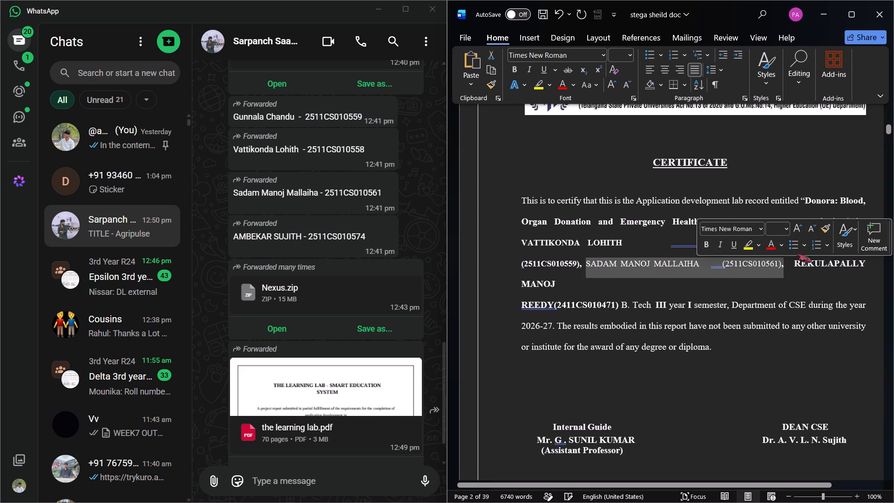
pyautogui.click(703, 248)
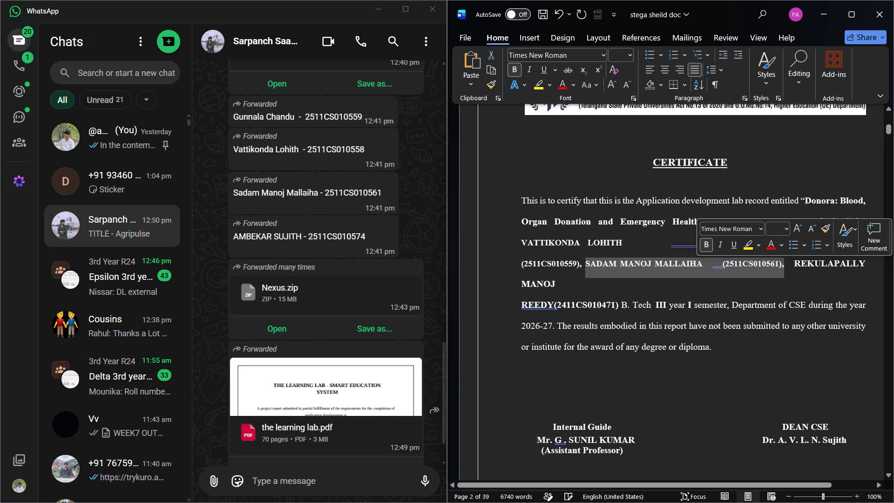
pyautogui.click(705, 288)
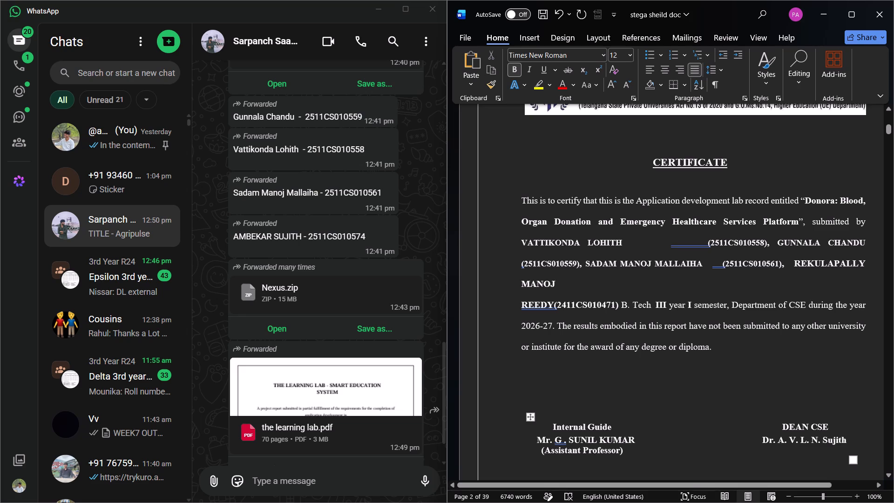
# Join the fourth student's split name onto one line in the certificate, with a single space before the surname.
pyautogui.click(522, 306)
pyautogui.press('BackSpace')
pyautogui.press('BackSpace')
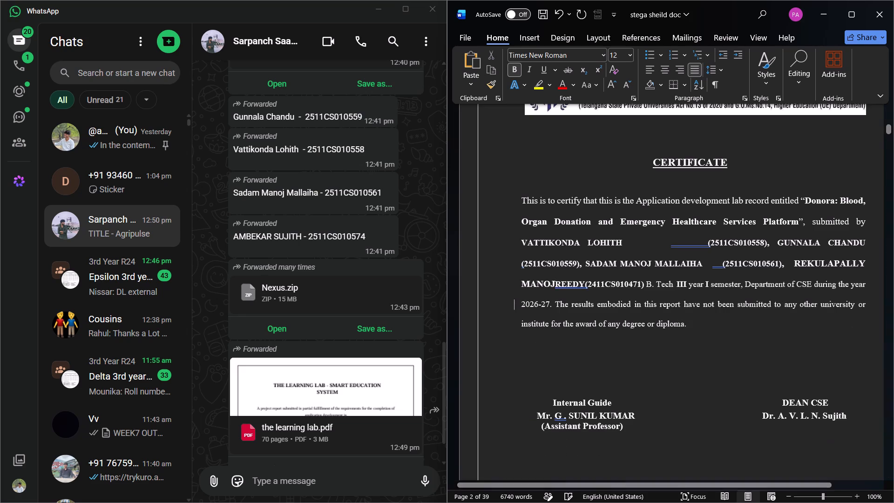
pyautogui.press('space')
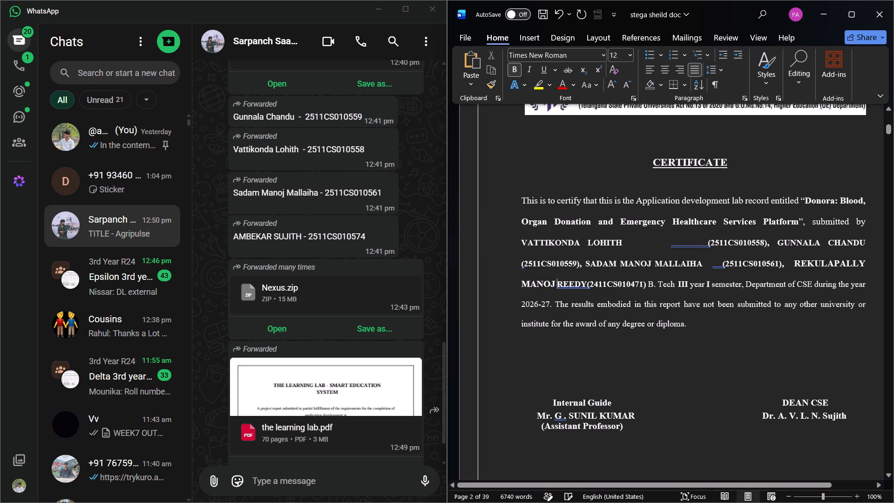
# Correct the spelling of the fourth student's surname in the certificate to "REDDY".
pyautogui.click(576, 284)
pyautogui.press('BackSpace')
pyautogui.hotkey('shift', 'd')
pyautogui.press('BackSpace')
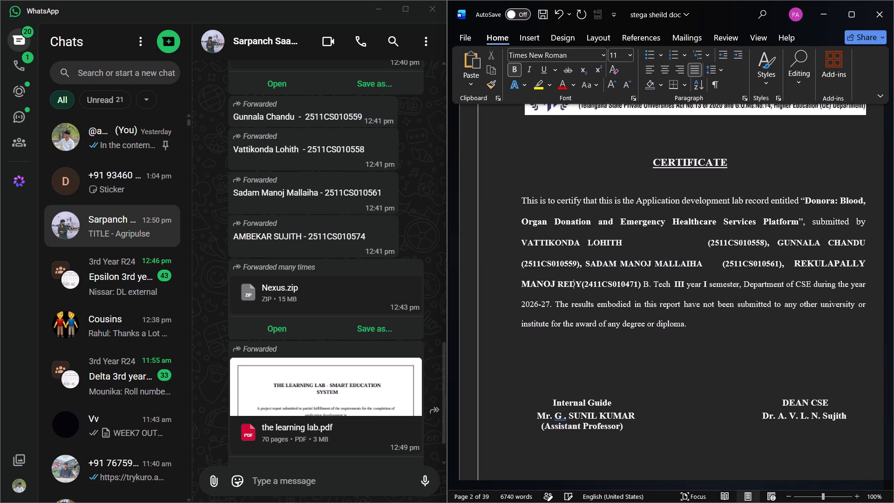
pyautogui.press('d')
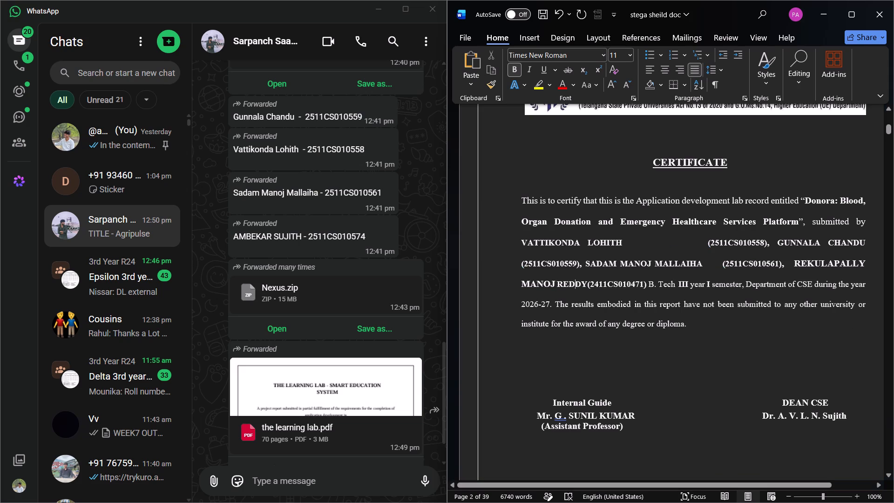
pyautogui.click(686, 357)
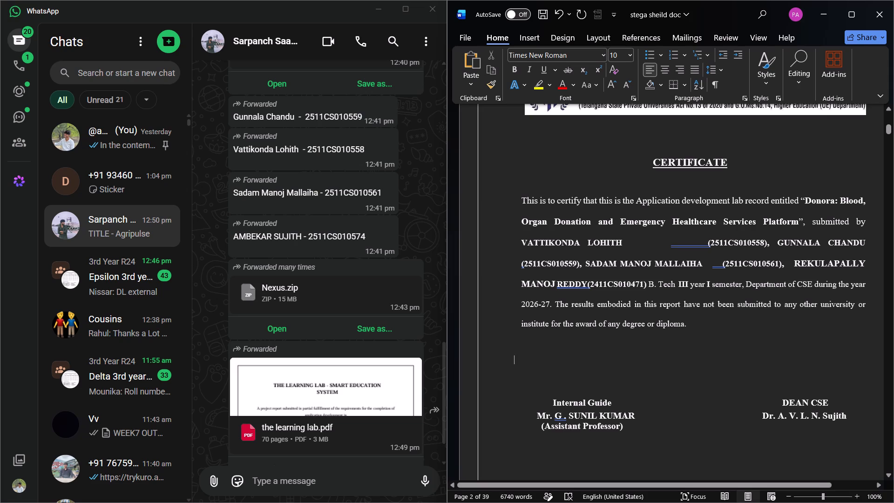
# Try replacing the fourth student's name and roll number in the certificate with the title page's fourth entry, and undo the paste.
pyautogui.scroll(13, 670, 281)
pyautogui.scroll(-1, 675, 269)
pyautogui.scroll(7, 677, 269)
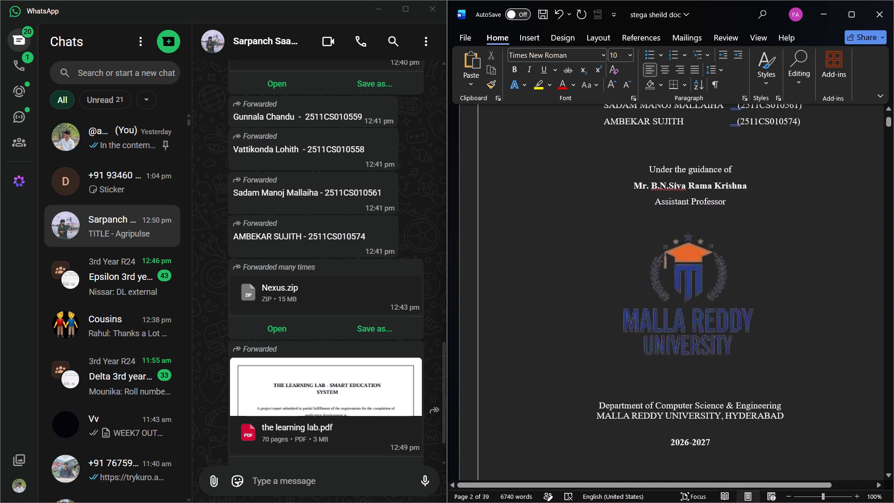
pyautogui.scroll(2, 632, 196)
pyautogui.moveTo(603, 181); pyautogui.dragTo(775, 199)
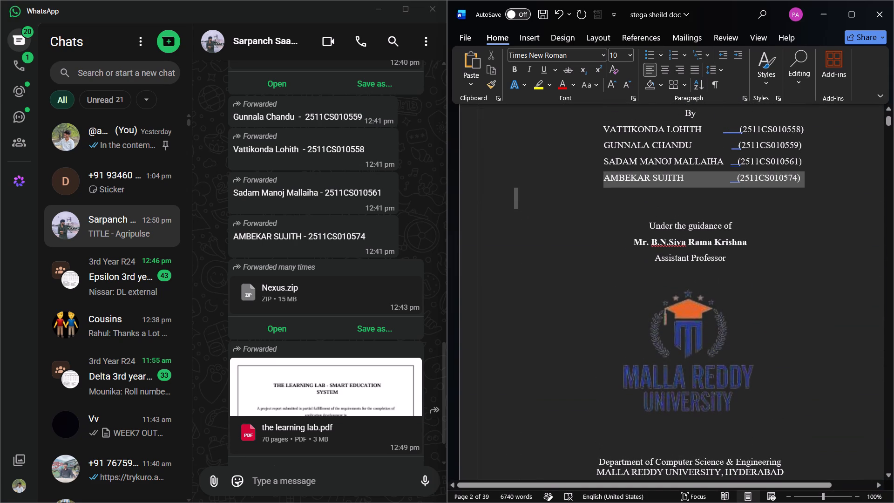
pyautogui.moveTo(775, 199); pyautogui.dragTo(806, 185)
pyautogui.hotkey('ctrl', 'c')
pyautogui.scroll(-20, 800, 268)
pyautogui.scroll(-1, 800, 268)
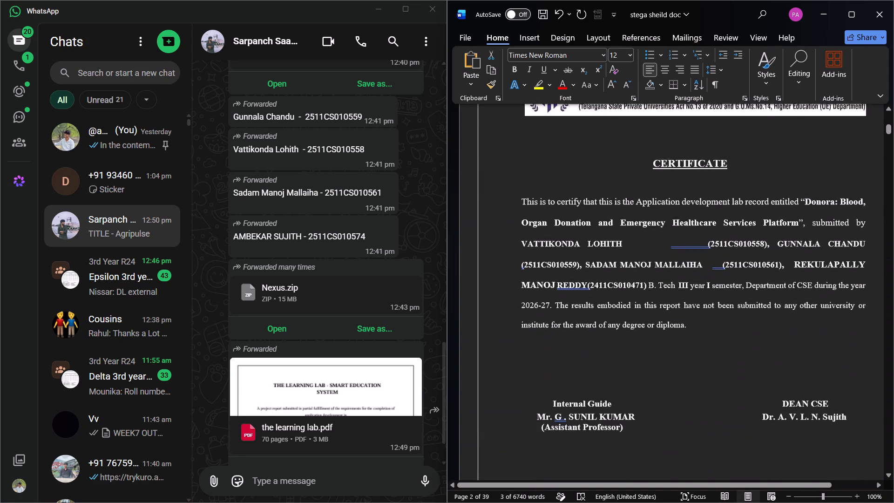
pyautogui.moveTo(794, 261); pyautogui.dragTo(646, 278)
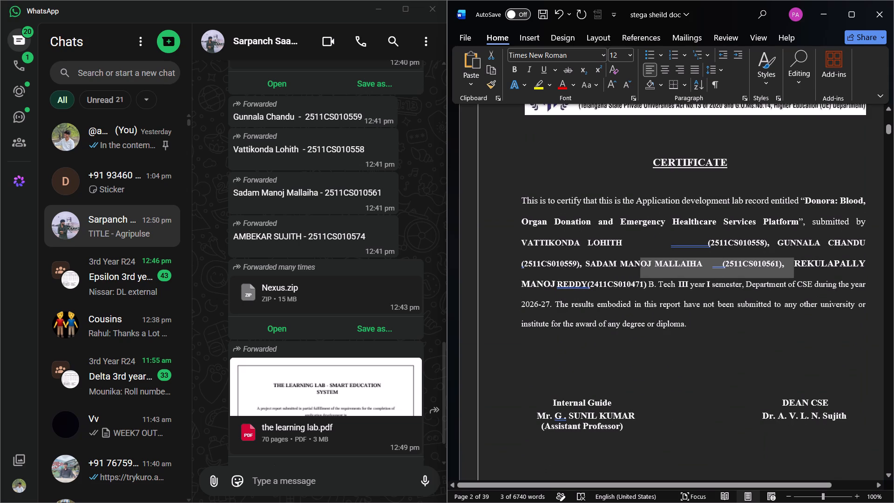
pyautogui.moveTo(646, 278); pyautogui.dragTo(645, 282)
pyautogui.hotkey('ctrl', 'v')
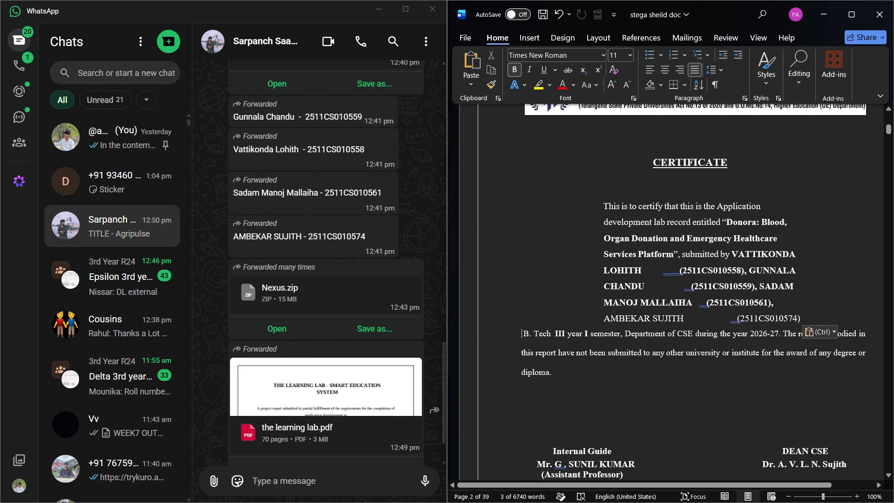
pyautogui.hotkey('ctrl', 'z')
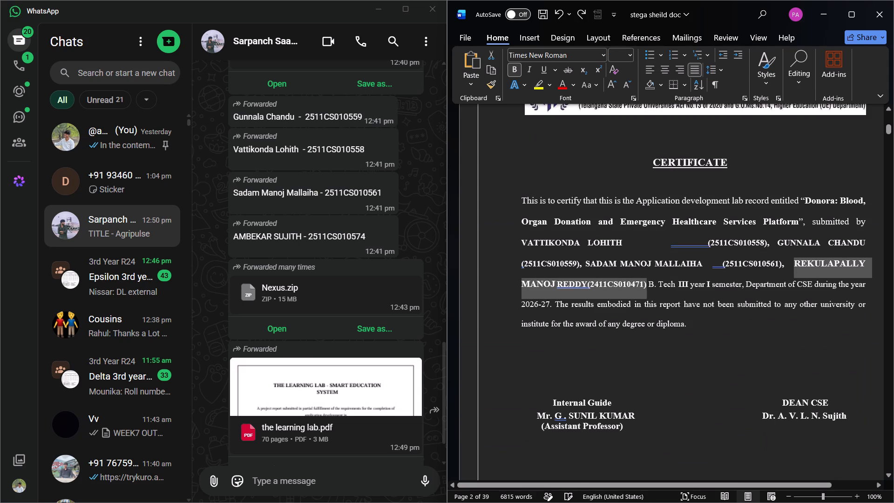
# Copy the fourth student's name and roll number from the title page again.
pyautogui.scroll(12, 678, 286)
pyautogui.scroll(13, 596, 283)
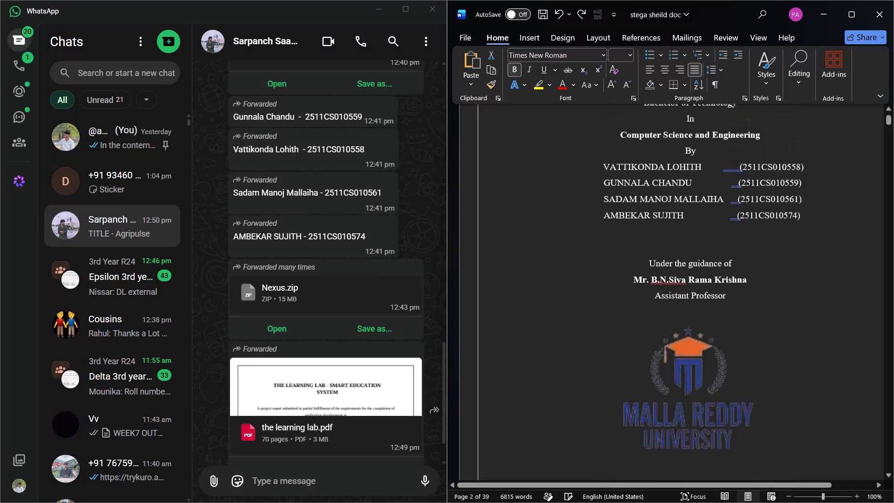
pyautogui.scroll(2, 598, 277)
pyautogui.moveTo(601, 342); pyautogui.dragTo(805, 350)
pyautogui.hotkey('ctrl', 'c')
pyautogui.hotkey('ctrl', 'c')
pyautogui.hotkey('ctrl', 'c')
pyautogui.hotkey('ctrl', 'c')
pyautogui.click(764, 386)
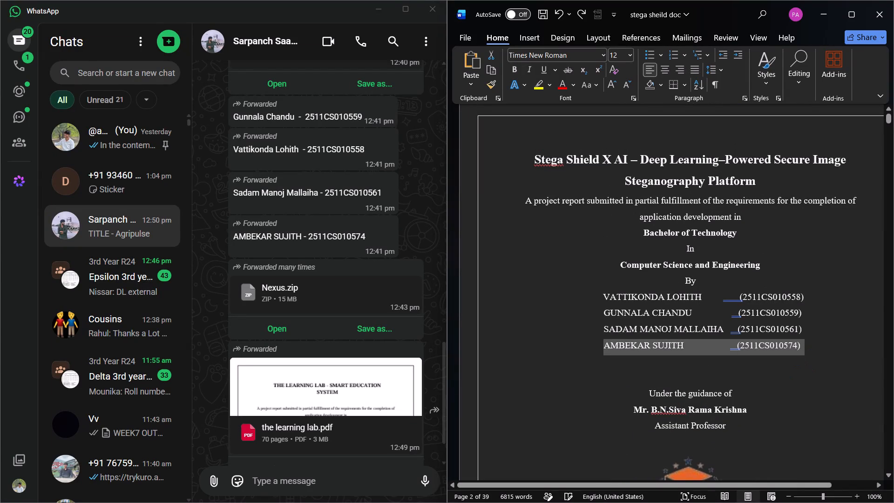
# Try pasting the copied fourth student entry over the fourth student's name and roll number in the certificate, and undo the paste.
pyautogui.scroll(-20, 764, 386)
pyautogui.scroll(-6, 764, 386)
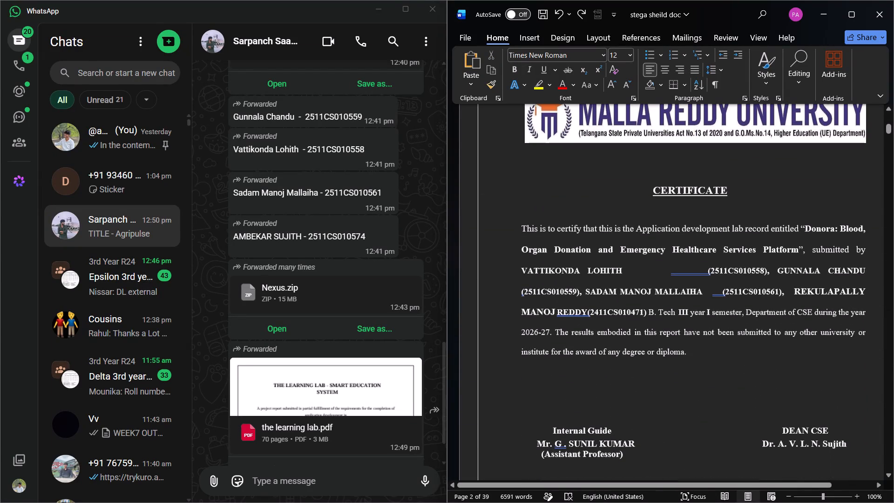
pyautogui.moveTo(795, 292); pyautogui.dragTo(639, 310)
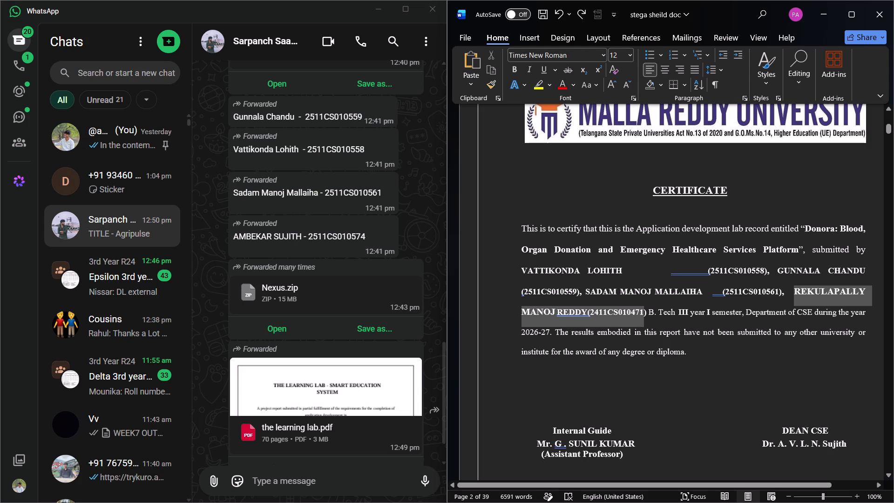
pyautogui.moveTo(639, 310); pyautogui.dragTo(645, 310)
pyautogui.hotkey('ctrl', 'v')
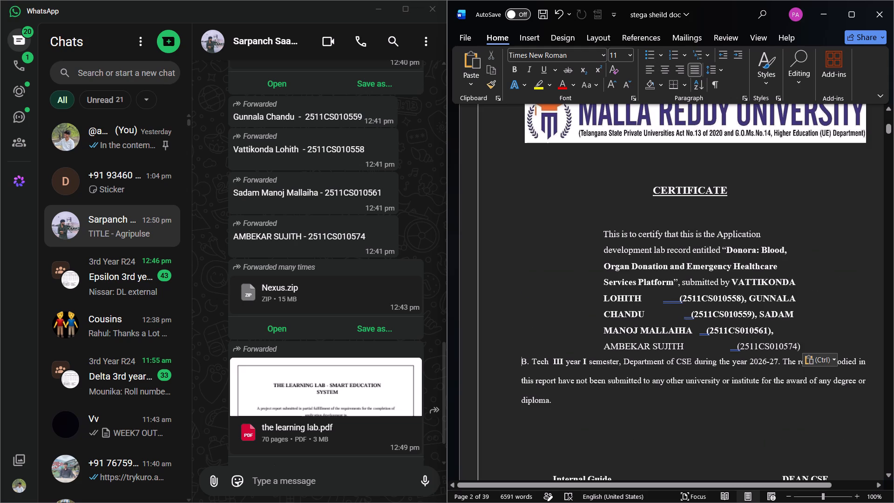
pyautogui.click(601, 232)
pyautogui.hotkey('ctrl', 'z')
# Delete the fourth student's old name from the certificate paragraph, keeping the bracketed roll number that follows it.
pyautogui.click(647, 307)
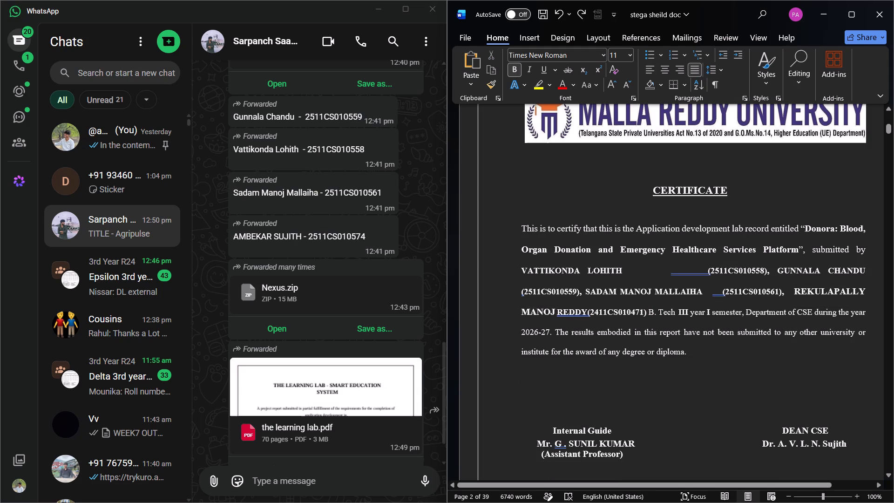
pyautogui.click(587, 310)
pyautogui.press('BackSpace')
pyautogui.press('BackSpace')
pyautogui.press('BackSpace')
pyautogui.press('BackSpace')
pyautogui.press('BackSpace')
pyautogui.press('BackSpace')
pyautogui.press('BackSpace')
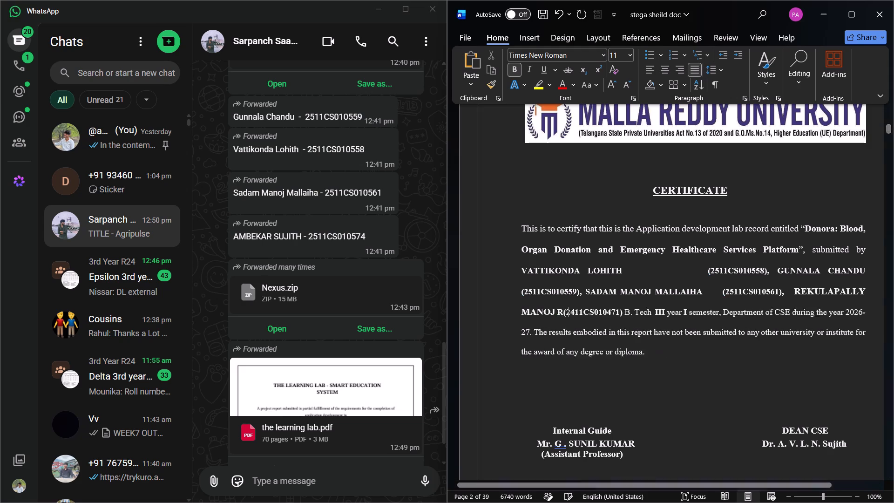
pyautogui.press('BackSpace')
pyautogui.press('BackSpace')
pyautogui.press('BackSpace')
pyautogui.press('BackSpace')
pyautogui.press('BackSpace')
pyautogui.press('BackSpace')
pyautogui.press('BackSpace')
pyautogui.press('BackSpace')
pyautogui.press('BackSpace')
pyautogui.press('BackSpace')
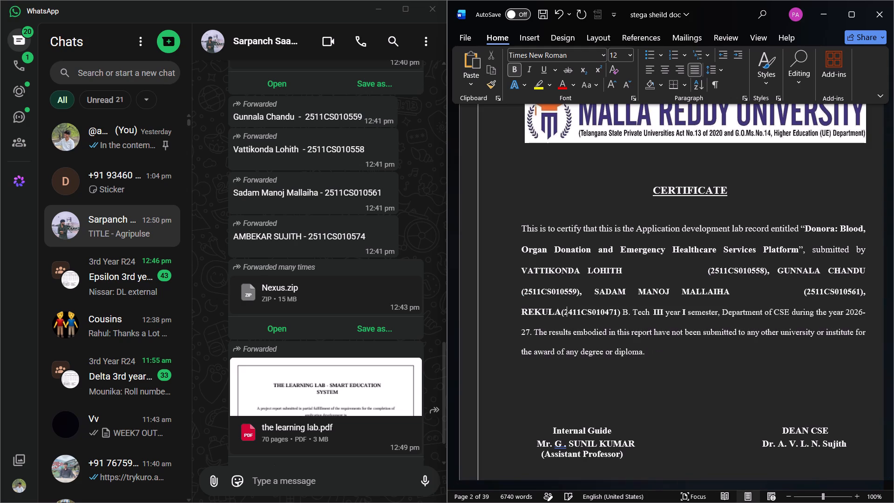
pyautogui.press('BackSpace')
pyautogui.press('BackSpace')
pyautogui.press('BackSpace')
pyautogui.press('BackSpace')
pyautogui.press('BackSpace')
pyautogui.press('BackSpace')
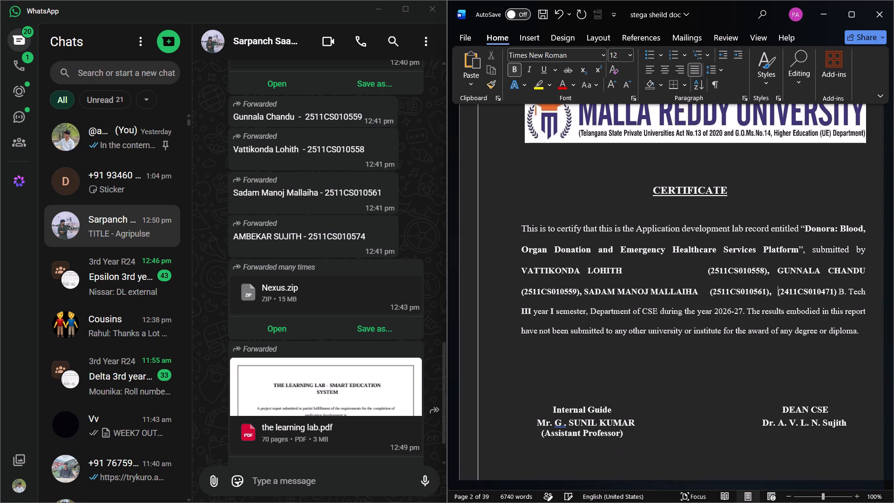
# Enter the fourth student's name in capitals before the last roll number in the certificate, spelled as in the forwarded chat message.
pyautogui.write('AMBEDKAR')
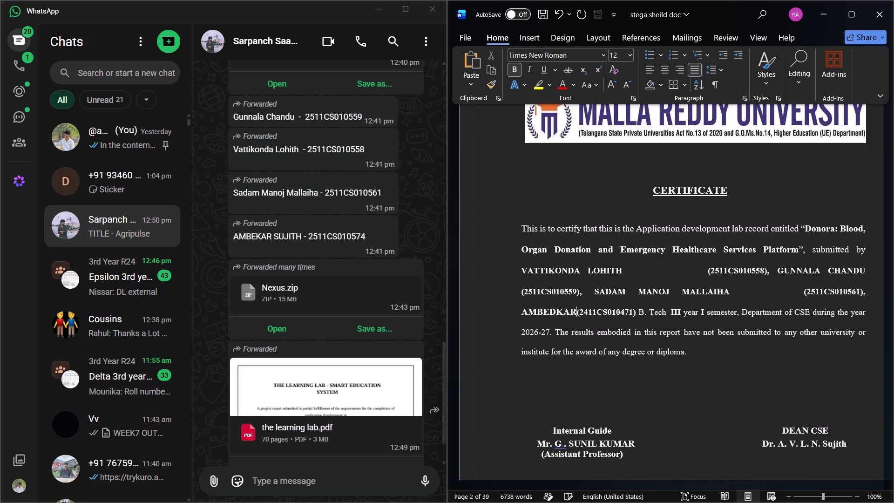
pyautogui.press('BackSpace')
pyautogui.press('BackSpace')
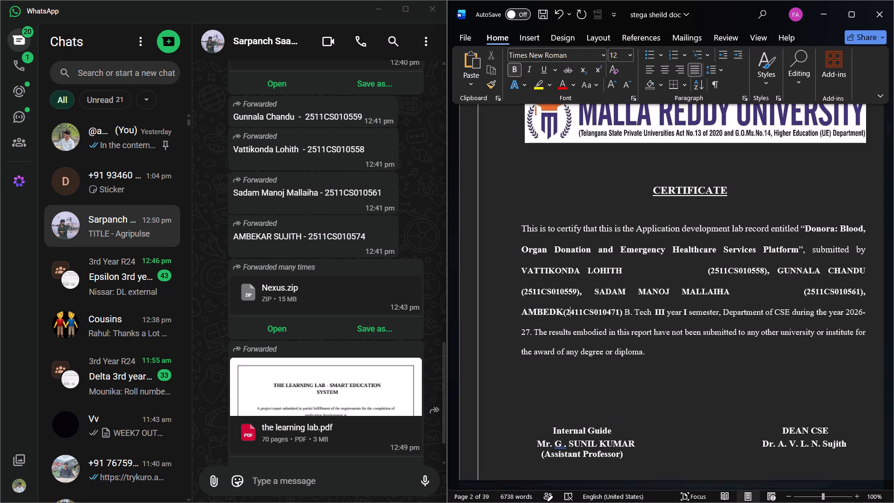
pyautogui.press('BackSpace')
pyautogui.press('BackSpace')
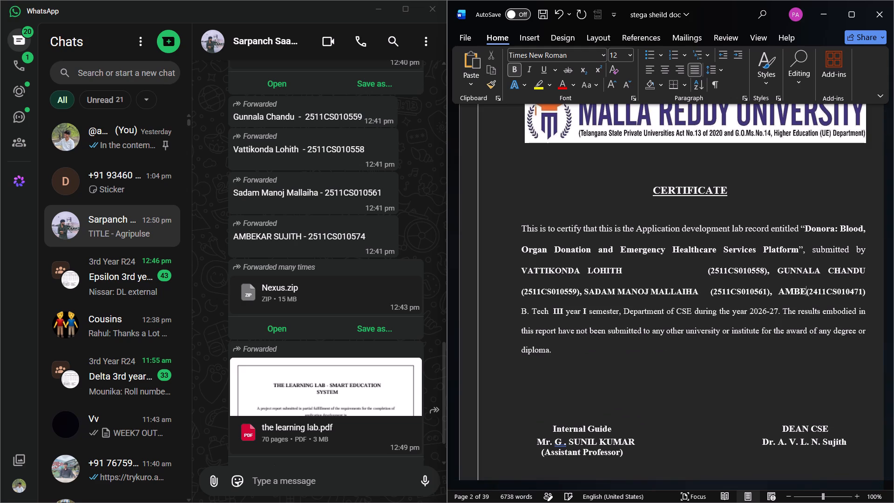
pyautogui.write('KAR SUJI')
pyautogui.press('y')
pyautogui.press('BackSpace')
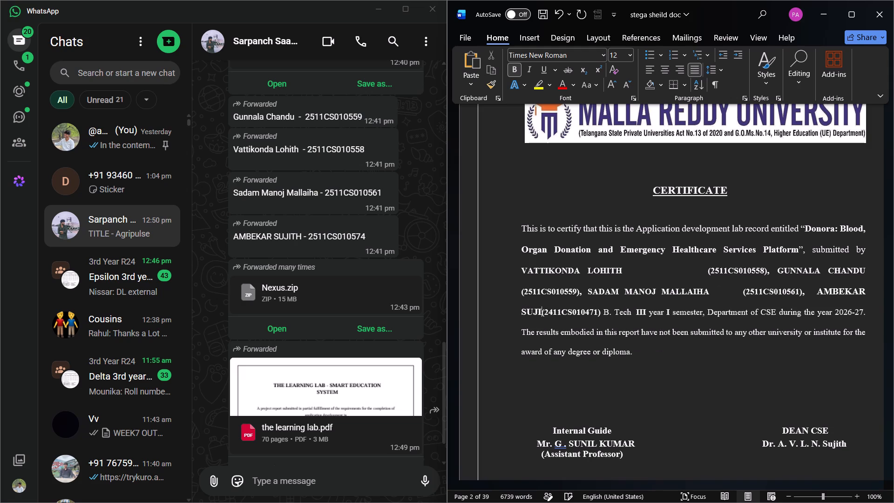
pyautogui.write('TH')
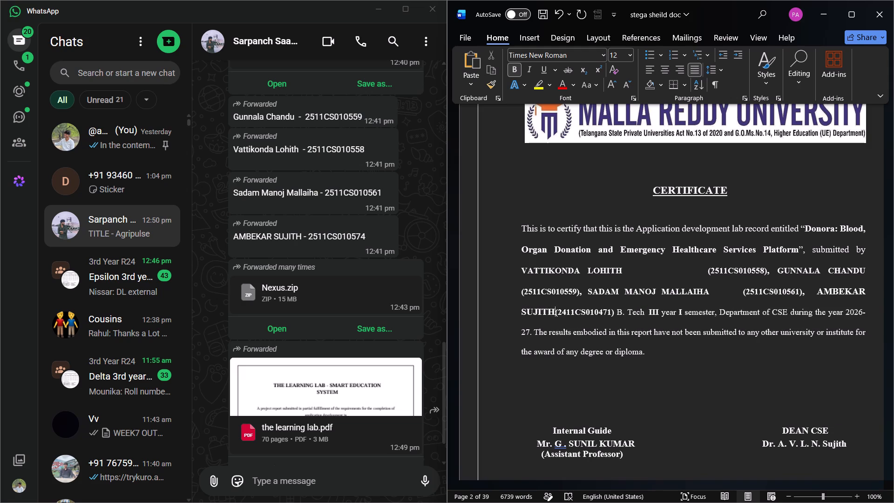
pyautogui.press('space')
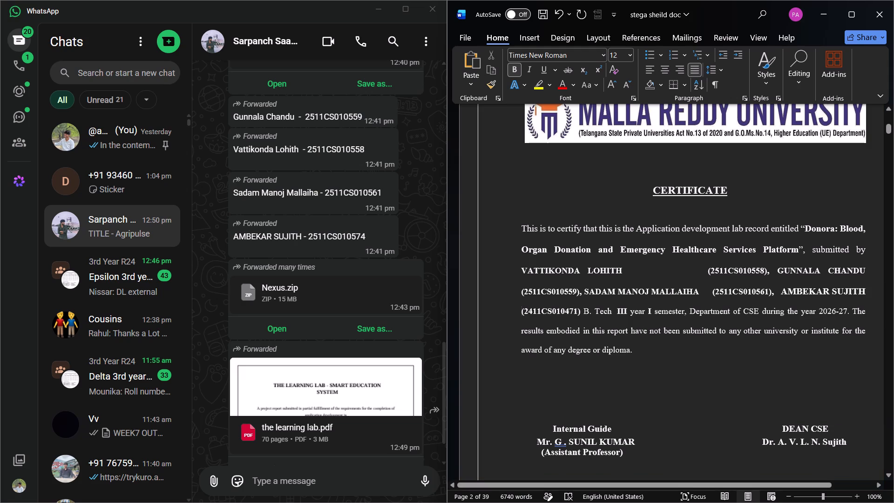
# Correct the fourth student's roll number in the certificate to match the one in the forwarded chat message.
pyautogui.click(576, 313)
pyautogui.press('BackSpace')
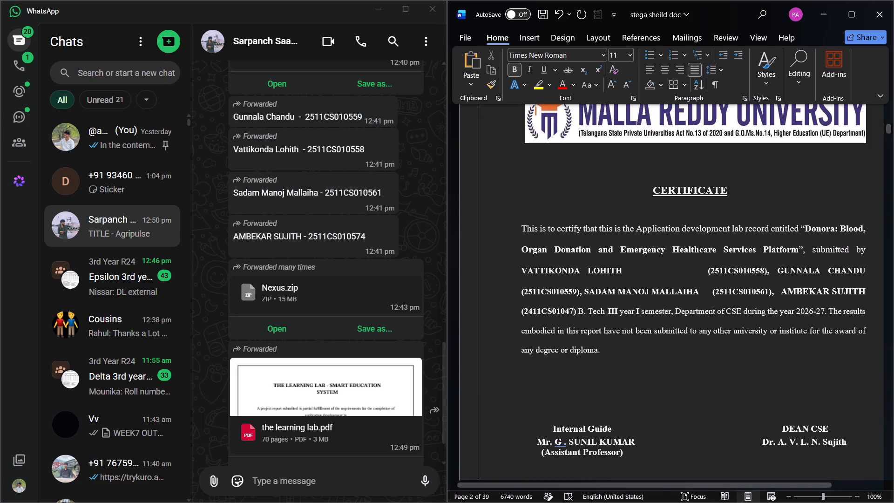
pyautogui.press('BackSpace')
pyautogui.press('BackSpace')
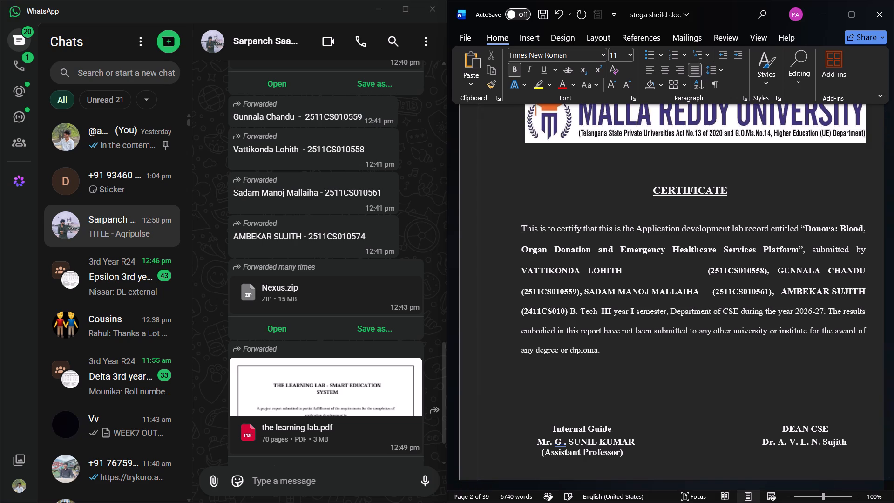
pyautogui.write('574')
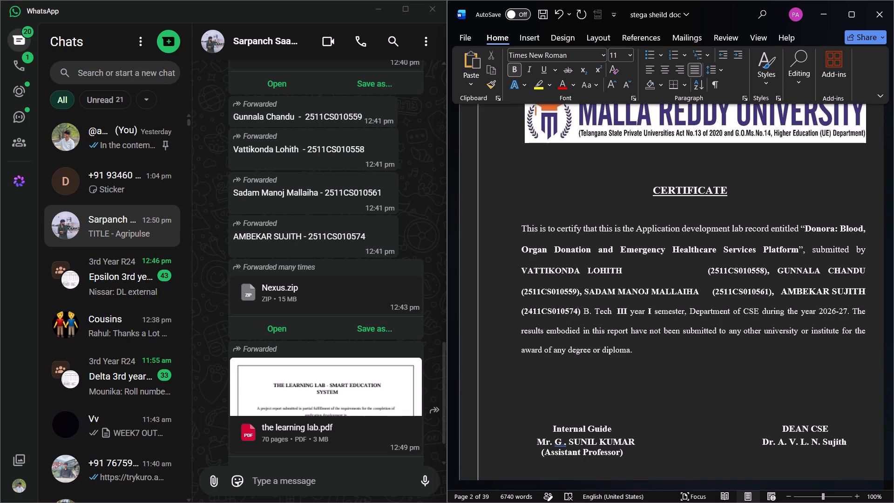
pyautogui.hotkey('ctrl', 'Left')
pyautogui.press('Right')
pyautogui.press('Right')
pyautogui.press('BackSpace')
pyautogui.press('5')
pyautogui.click(734, 367)
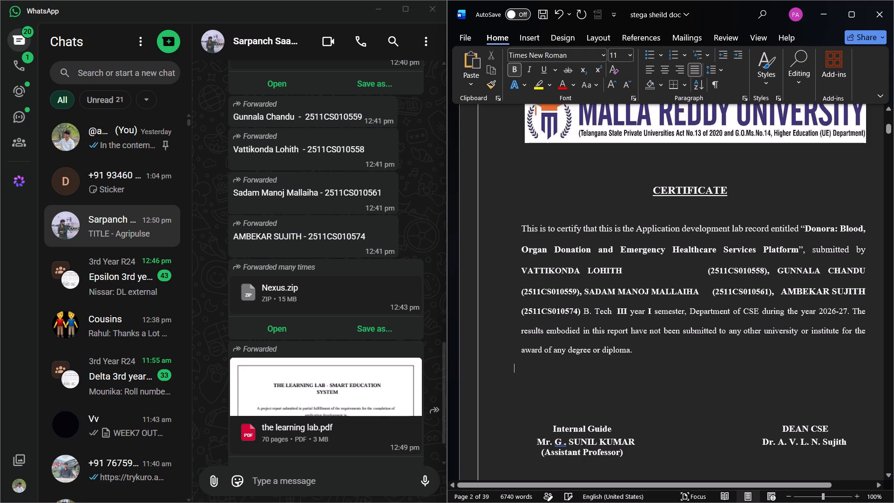
# Adjust the gap before the first student's roll number in the certificate, ending it with four spaces.
pyautogui.click(699, 259)
pyautogui.click(702, 270)
pyautogui.press('BackSpace')
pyautogui.press('BackSpace')
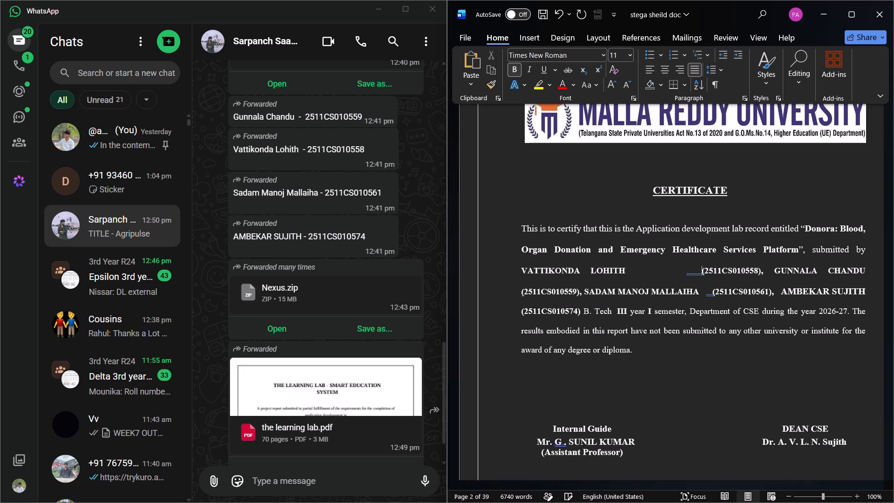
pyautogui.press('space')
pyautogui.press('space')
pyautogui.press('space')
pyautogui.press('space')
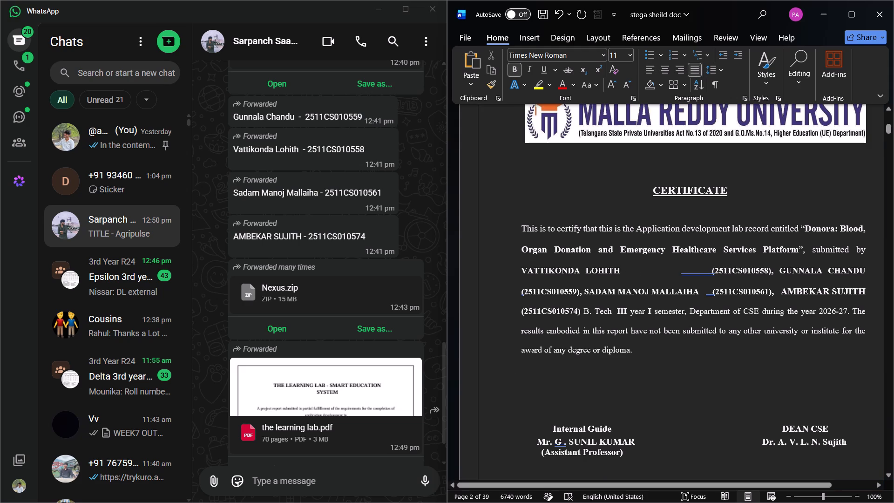
# Replace the "Donora" project title in the certificate with the title page's "Stega Shield X AI – Deep Learning–Powered Secure Image Steganography Platform".
pyautogui.scroll(20, 650, 257)
pyautogui.scroll(8, 650, 257)
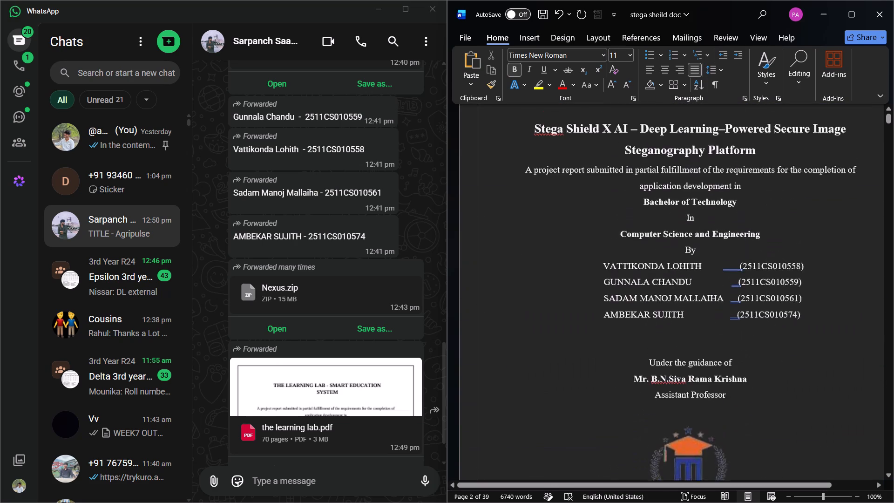
pyautogui.scroll(4, 658, 214)
pyautogui.moveTo(534, 173); pyautogui.dragTo(547, 170)
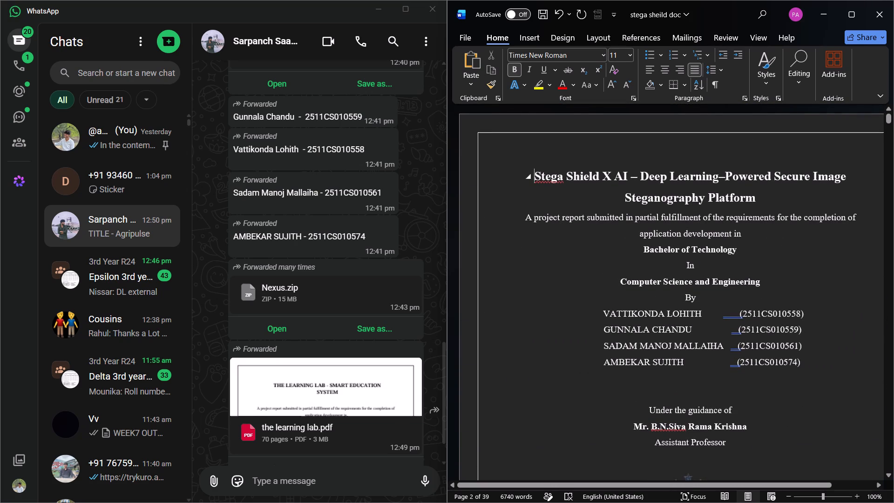
pyautogui.moveTo(547, 170); pyautogui.dragTo(782, 200)
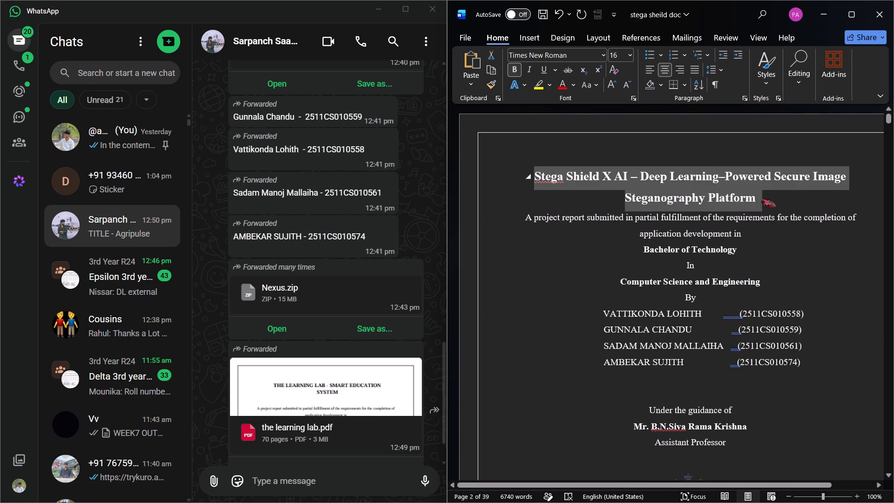
pyautogui.hotkey('ctrl', 'c')
pyautogui.hotkey('ctrl', 'c')
pyautogui.scroll(-19, 693, 416)
pyautogui.scroll(-4, 704, 414)
pyautogui.moveTo(803, 327); pyautogui.dragTo(800, 338)
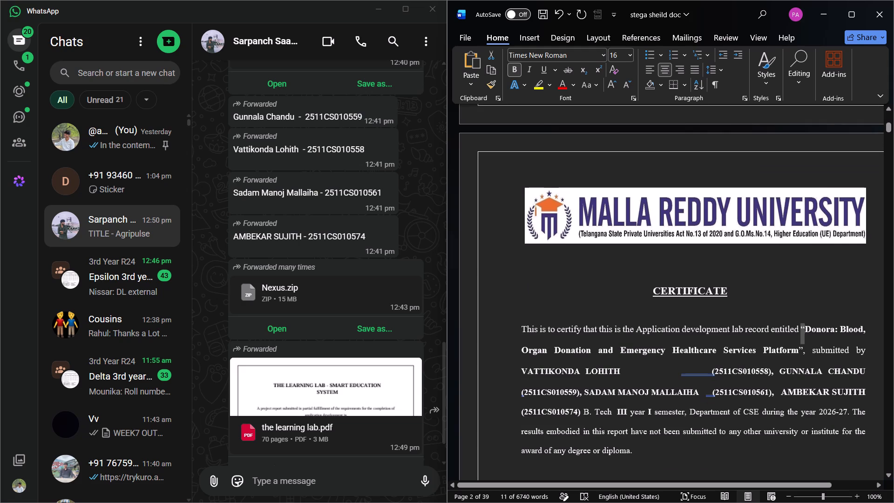
pyautogui.moveTo(800, 338); pyautogui.dragTo(793, 353)
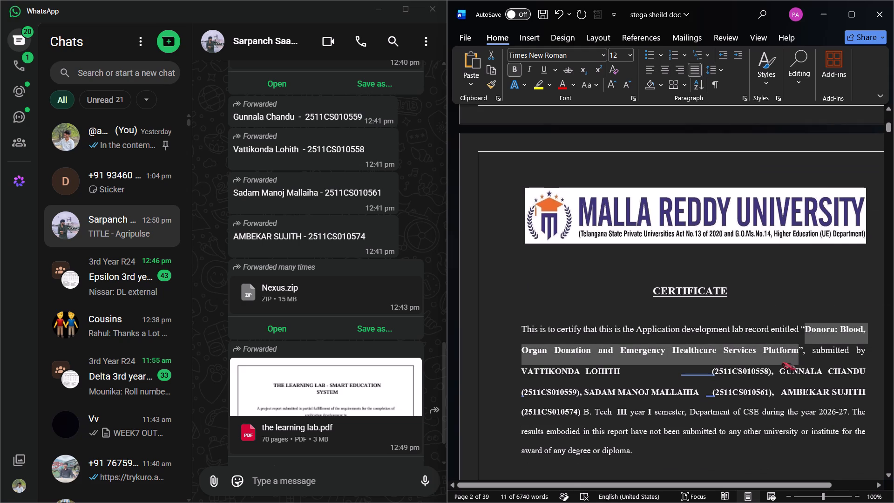
pyautogui.hotkey('ctrl', 'v')
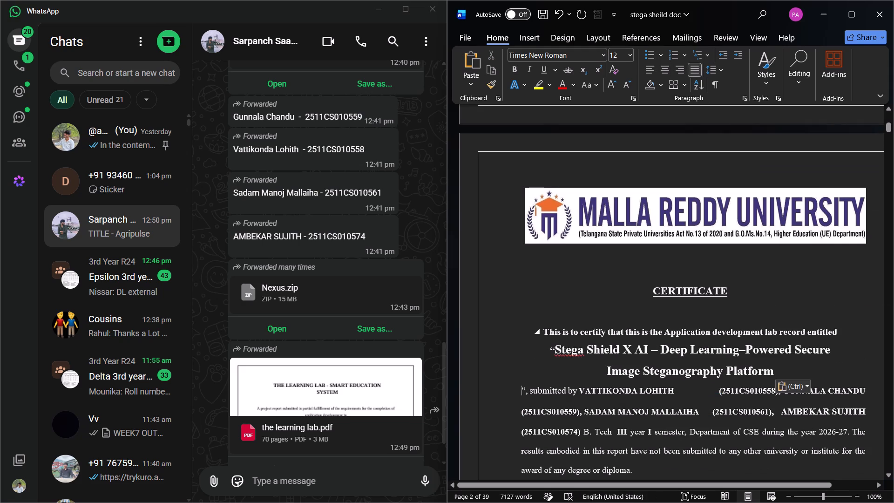
# Set the pasted project title in the certificate to 12 pt and remove its bold formatting.
pyautogui.moveTo(555, 353); pyautogui.dragTo(766, 364)
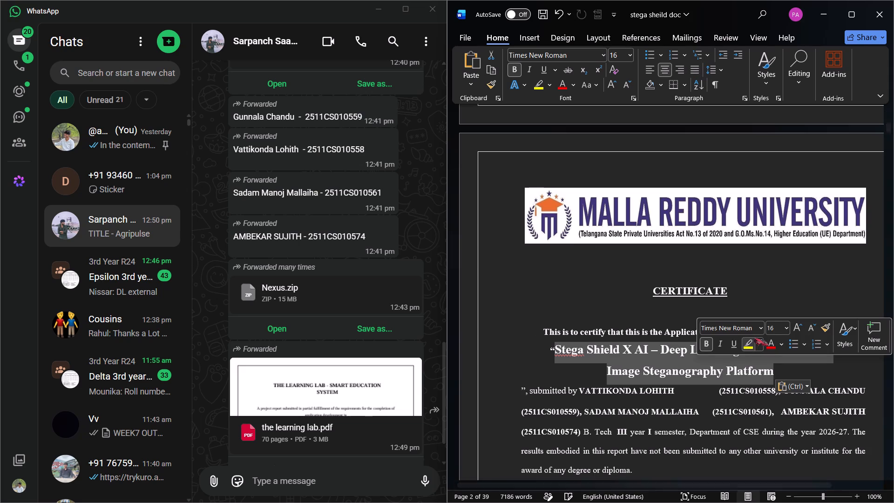
pyautogui.click(779, 329)
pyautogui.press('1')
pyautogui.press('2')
pyautogui.press('Return')
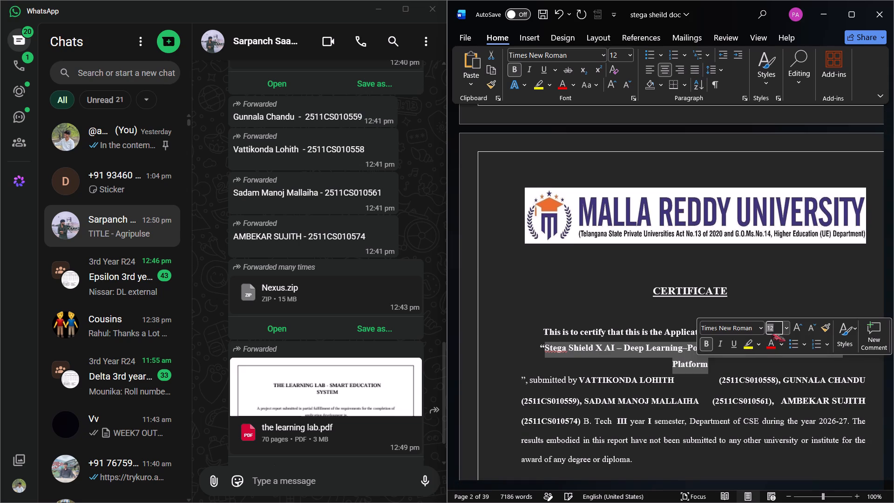
pyautogui.click(704, 343)
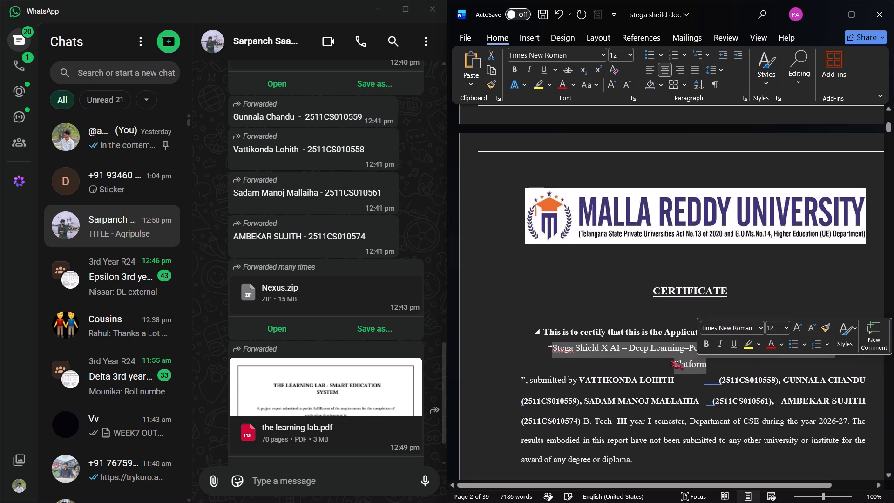
pyautogui.click(670, 362)
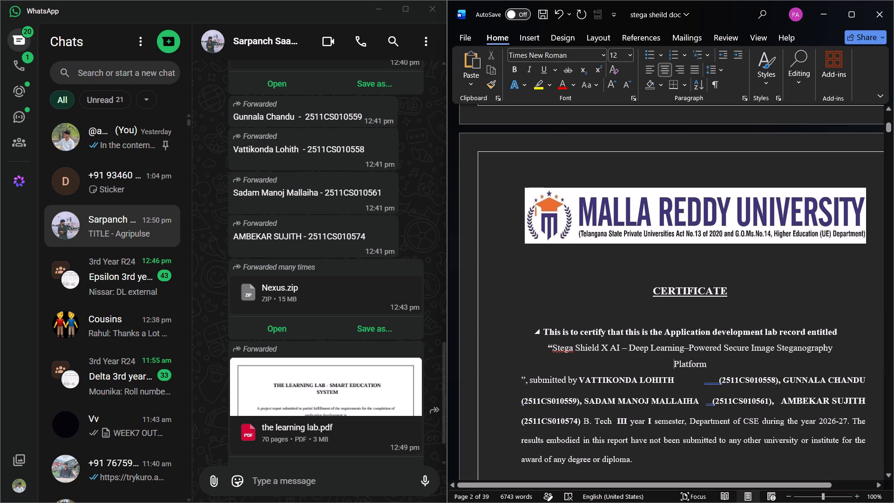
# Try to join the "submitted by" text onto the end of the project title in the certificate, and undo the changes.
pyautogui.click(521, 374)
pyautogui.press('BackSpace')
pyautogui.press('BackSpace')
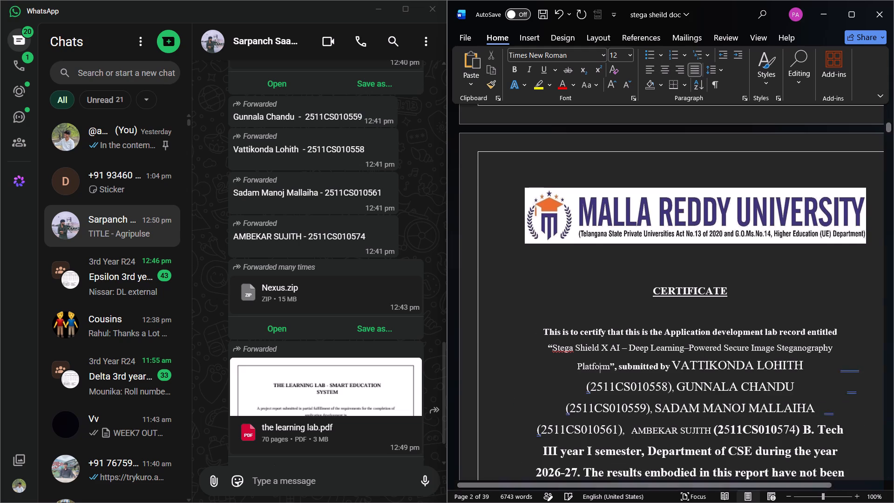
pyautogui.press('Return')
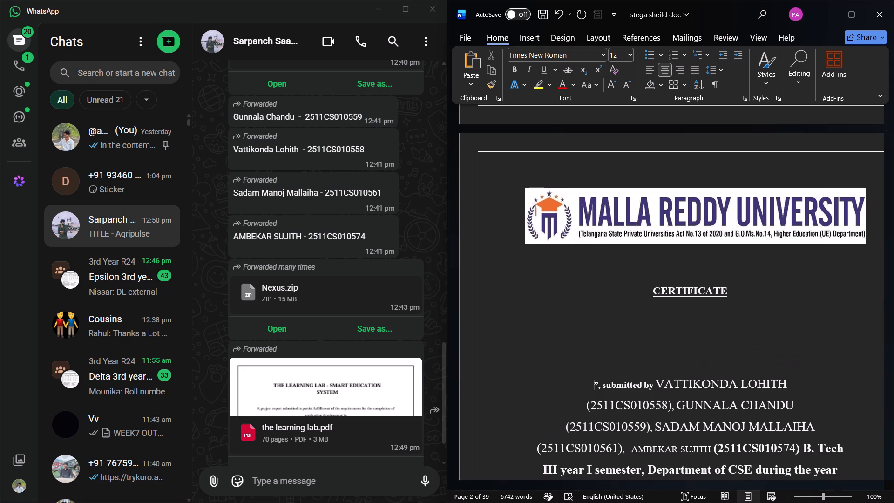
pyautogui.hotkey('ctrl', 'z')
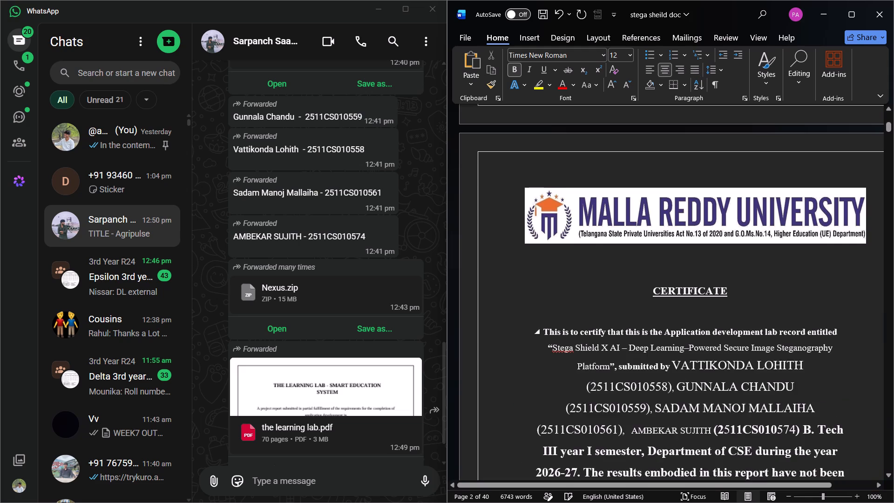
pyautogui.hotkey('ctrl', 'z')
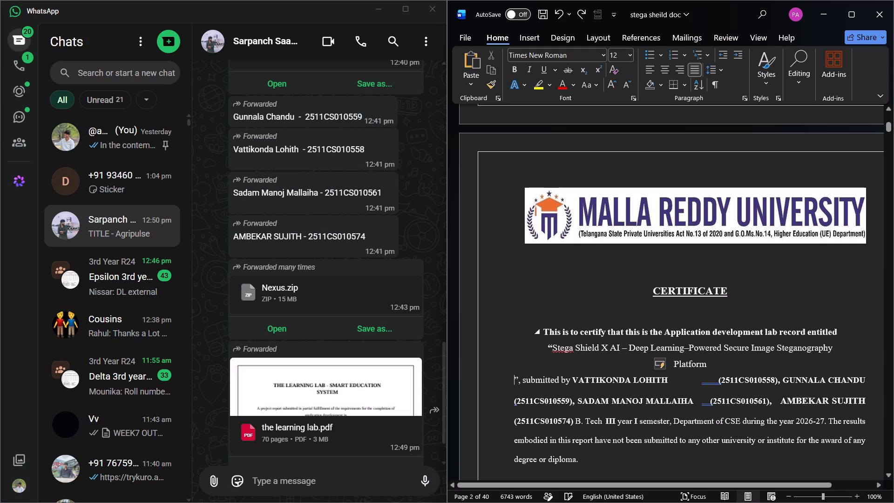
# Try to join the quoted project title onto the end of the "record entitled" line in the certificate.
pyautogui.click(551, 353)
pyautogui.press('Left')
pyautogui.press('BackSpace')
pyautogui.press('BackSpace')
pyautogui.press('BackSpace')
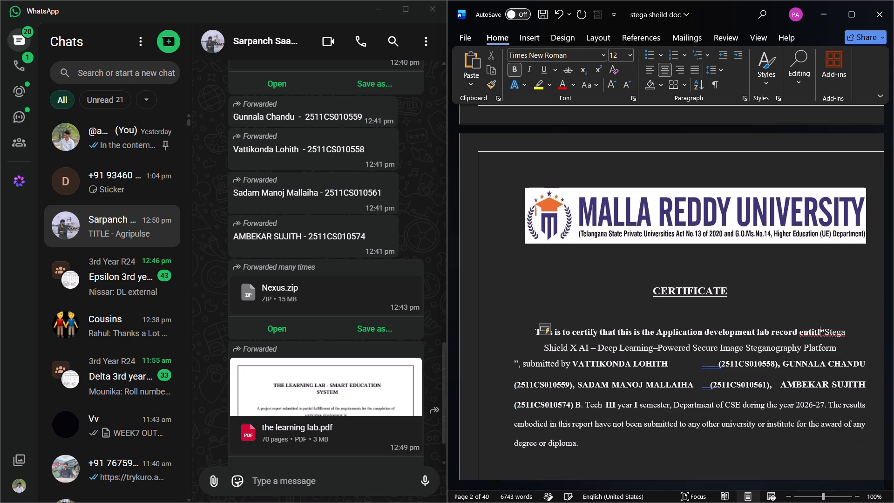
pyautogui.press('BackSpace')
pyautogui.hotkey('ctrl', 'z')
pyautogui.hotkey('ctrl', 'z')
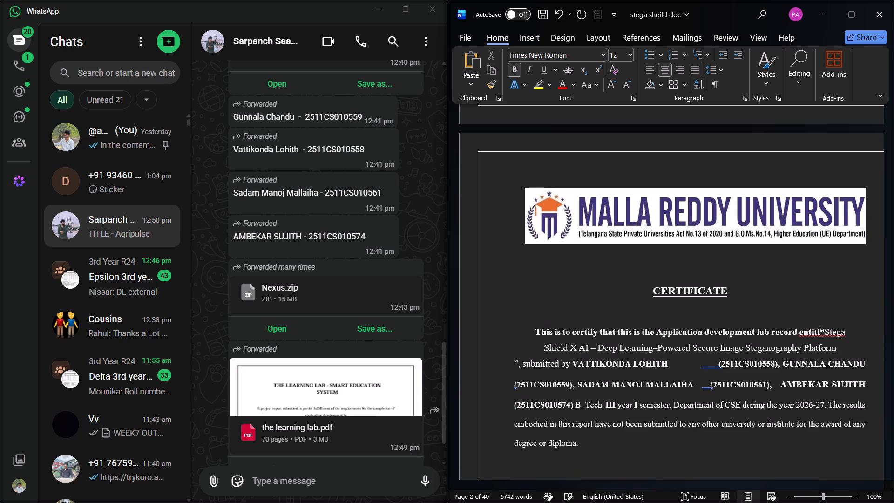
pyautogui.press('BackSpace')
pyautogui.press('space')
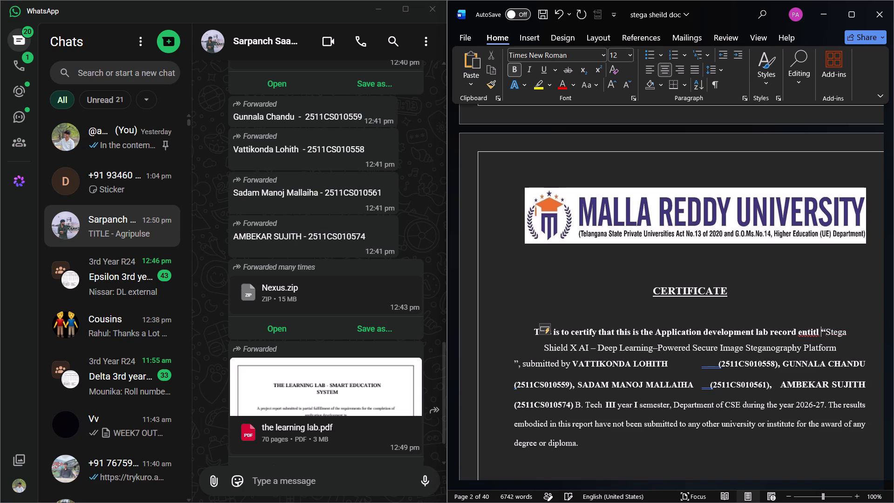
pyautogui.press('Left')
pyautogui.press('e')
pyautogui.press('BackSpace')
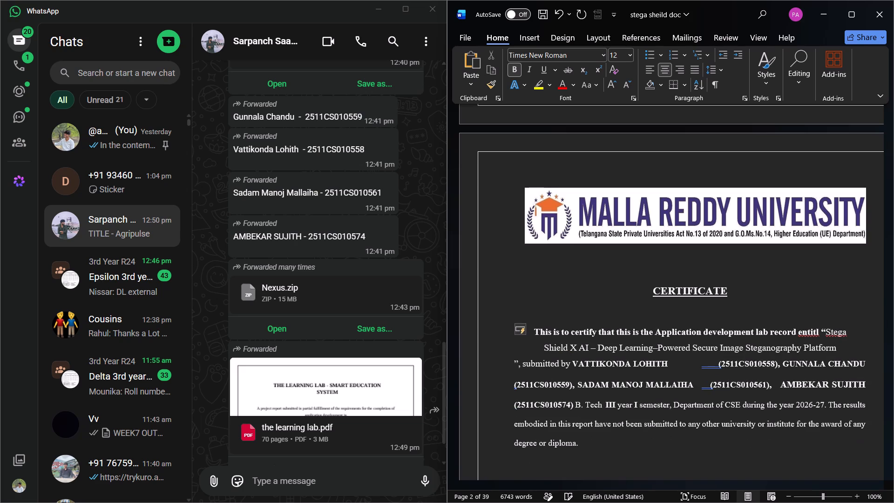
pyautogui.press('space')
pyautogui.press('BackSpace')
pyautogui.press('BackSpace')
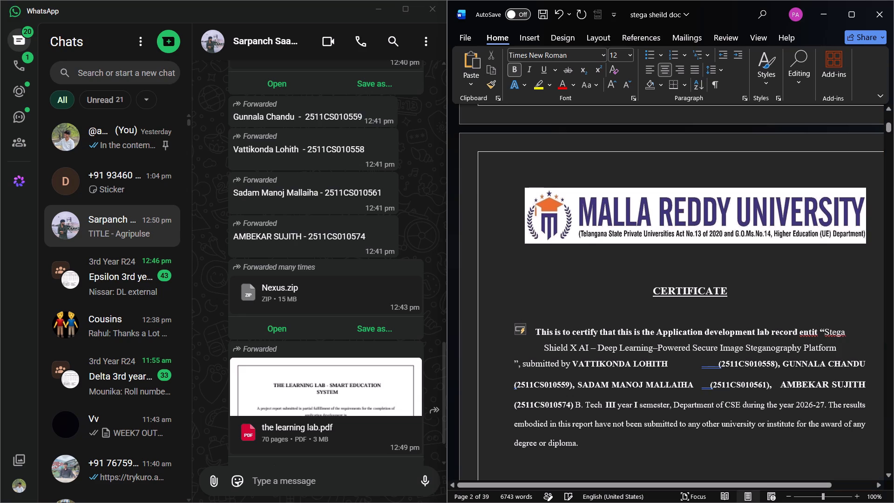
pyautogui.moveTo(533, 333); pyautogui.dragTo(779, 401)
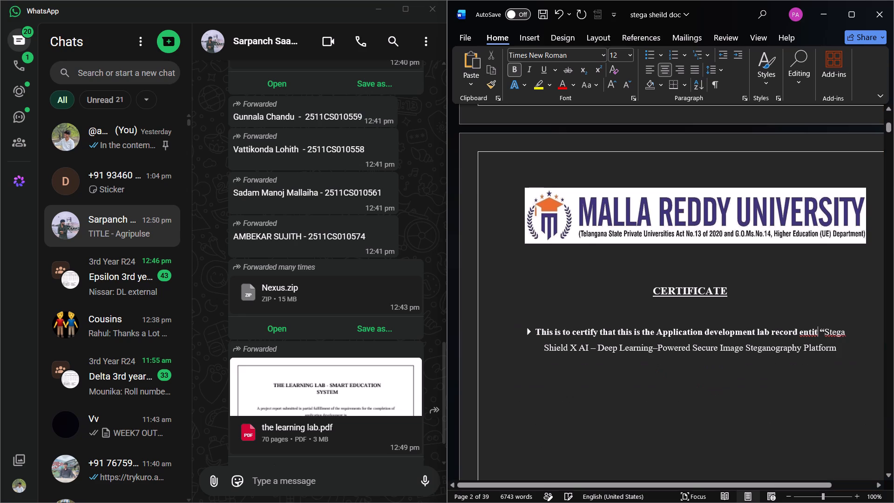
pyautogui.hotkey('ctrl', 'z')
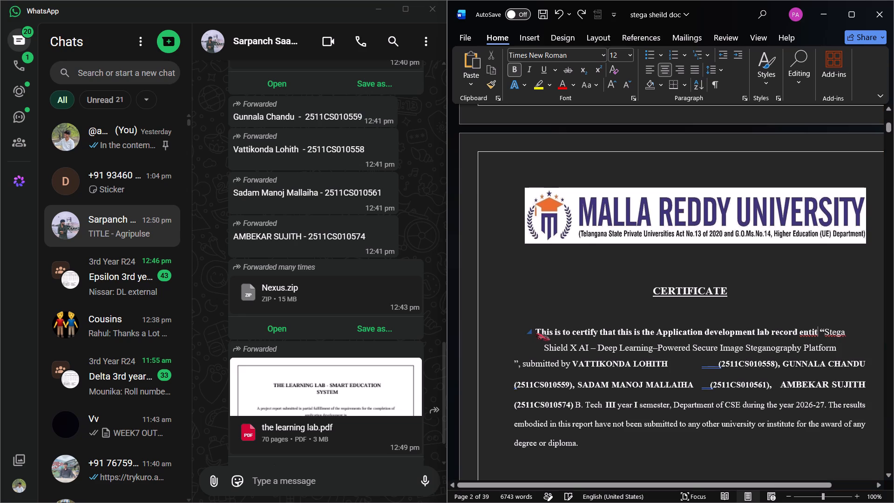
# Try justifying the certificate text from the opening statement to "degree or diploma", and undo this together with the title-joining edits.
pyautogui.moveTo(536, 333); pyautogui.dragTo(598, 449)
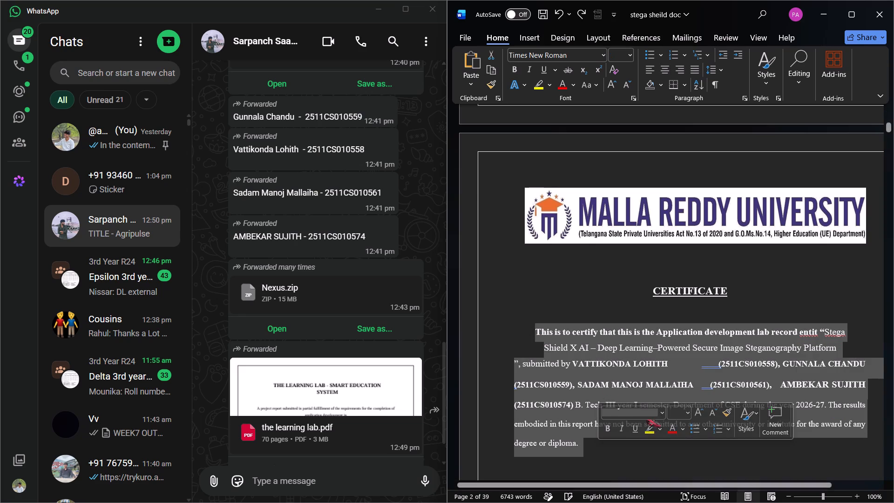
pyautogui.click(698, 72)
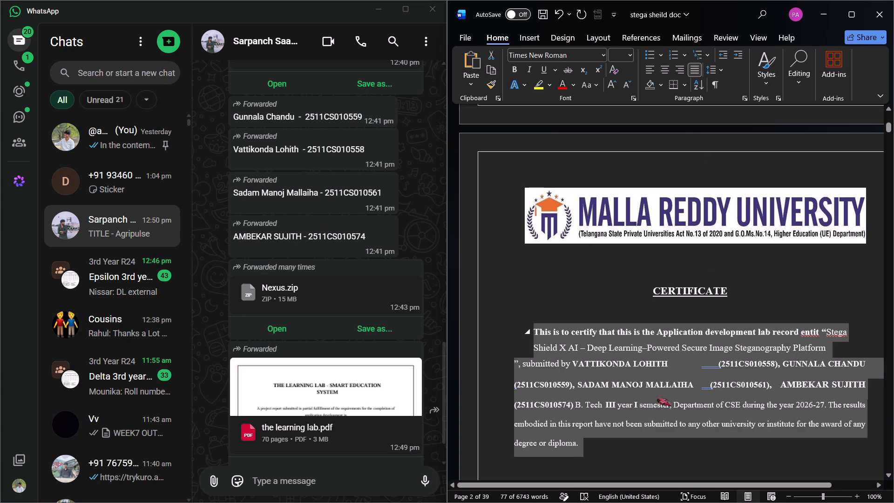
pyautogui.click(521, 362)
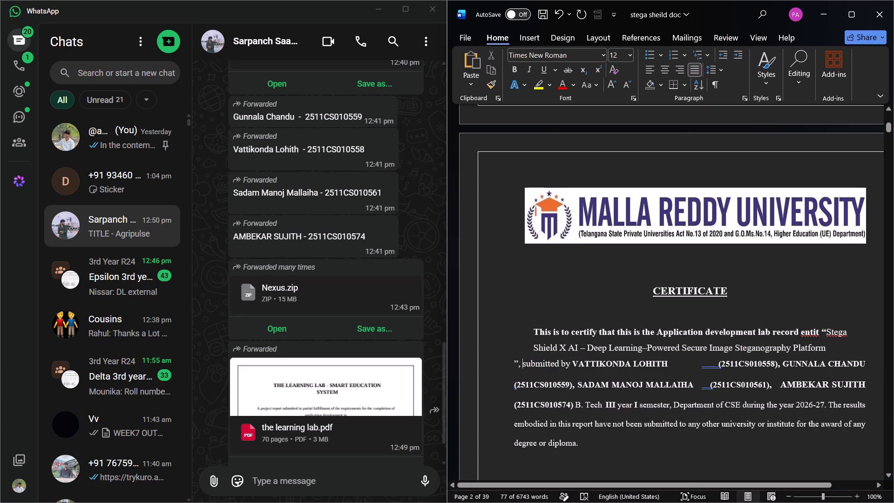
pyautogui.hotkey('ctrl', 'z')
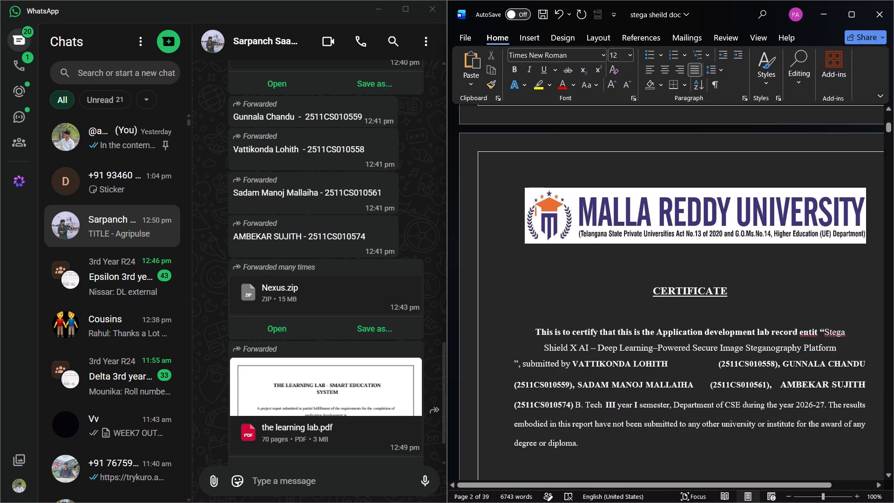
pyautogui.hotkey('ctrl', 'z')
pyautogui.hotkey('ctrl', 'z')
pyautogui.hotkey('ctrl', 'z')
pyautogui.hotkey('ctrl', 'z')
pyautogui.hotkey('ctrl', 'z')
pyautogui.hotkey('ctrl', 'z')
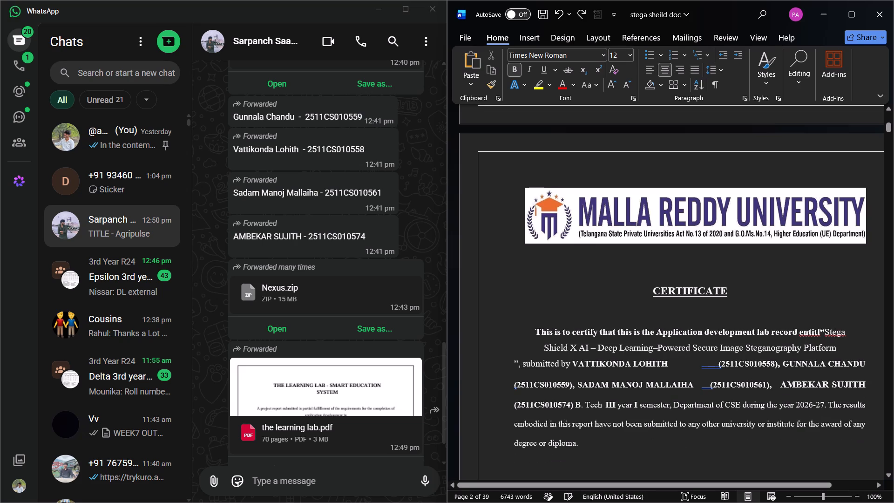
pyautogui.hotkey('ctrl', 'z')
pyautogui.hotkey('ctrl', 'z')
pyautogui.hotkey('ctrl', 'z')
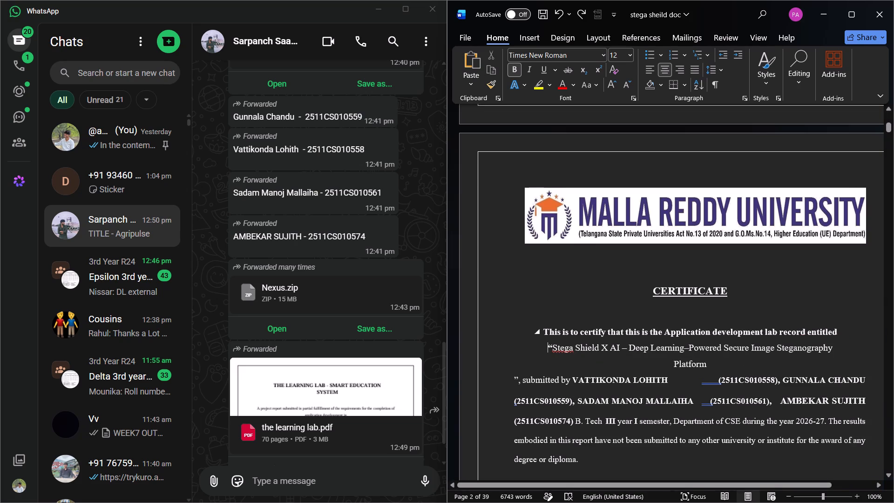
# Set the certificate's opening statement and project title to 14 pt Times New Roman without bold formatting.
pyautogui.moveTo(535, 327); pyautogui.dragTo(859, 323)
pyautogui.moveTo(840, 331); pyautogui.dragTo(759, 330)
pyautogui.click(852, 353)
pyautogui.moveTo(707, 360); pyautogui.dragTo(623, 360)
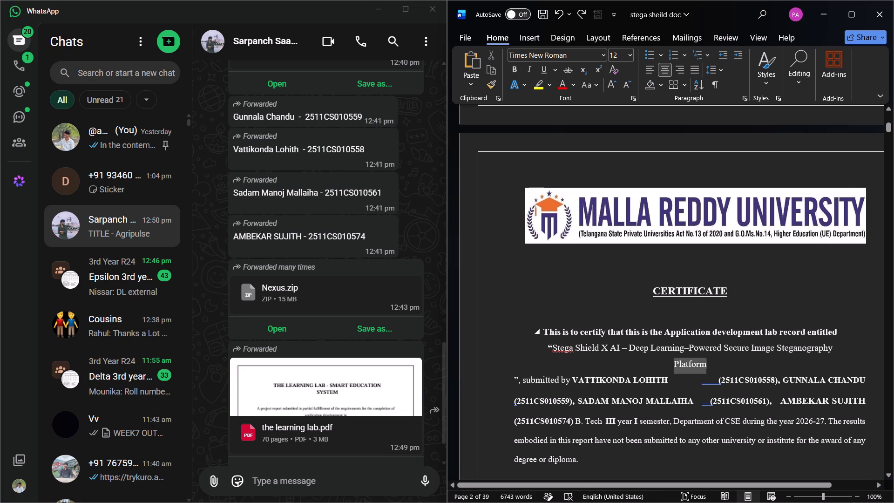
pyautogui.moveTo(623, 360); pyautogui.dragTo(535, 335)
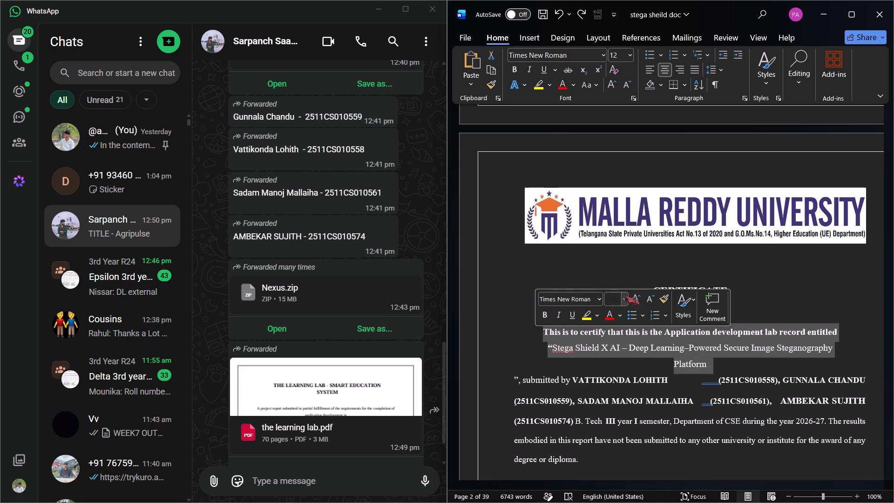
pyautogui.click(618, 302)
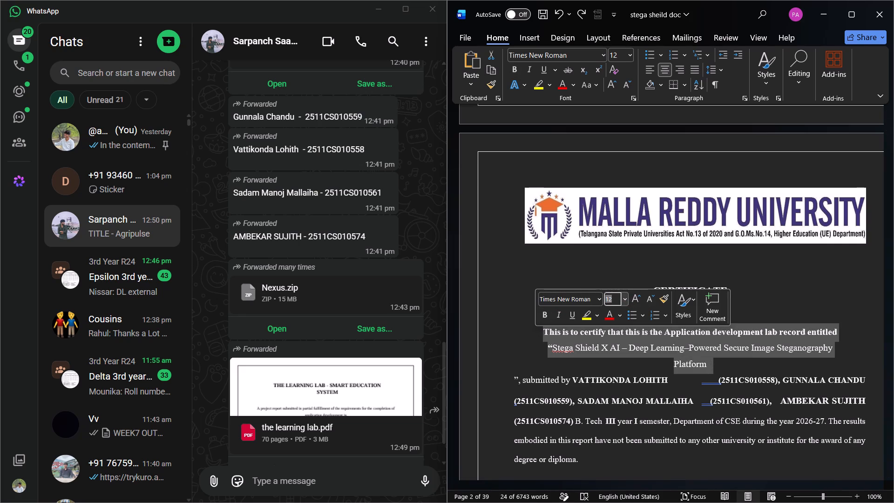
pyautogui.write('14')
pyautogui.click(538, 320)
pyautogui.click(538, 320)
pyautogui.click(520, 324)
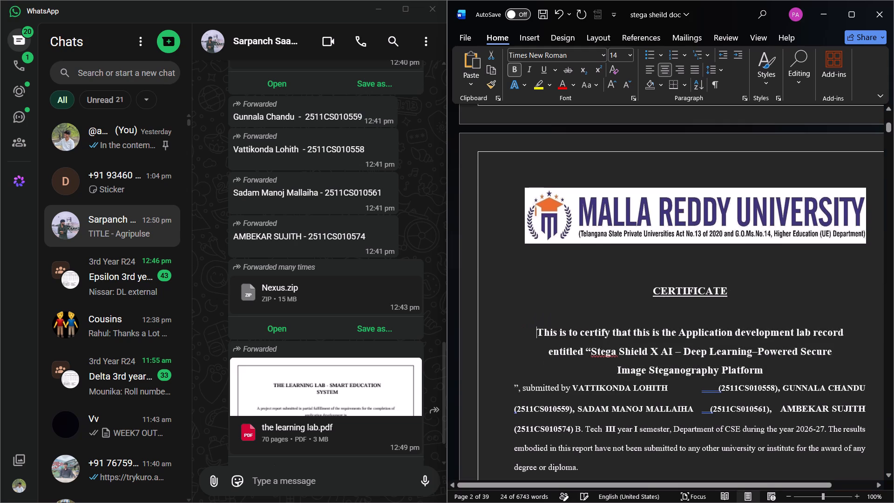
pyautogui.moveTo(751, 365); pyautogui.dragTo(547, 324)
pyautogui.click(555, 302)
pyautogui.click(529, 299)
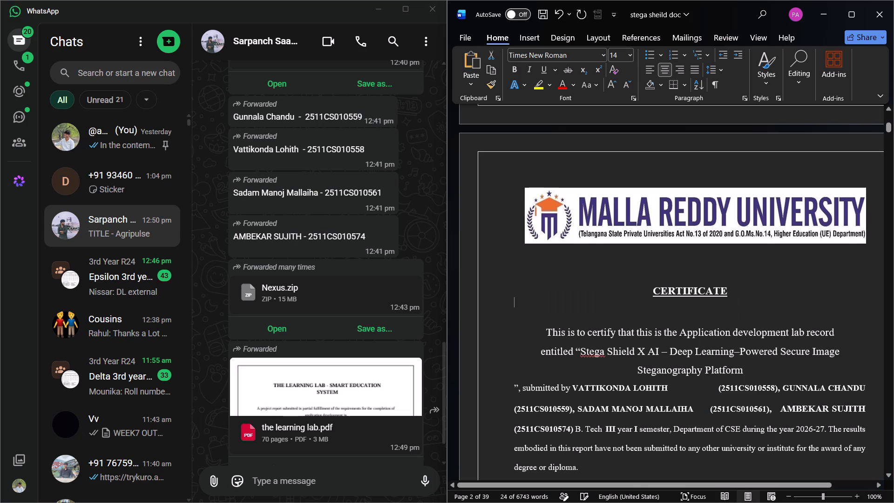
# Replace the space before "Steganography Platform" in the certificate's project title with a single paragraph break.
pyautogui.scroll(-1, 738, 412)
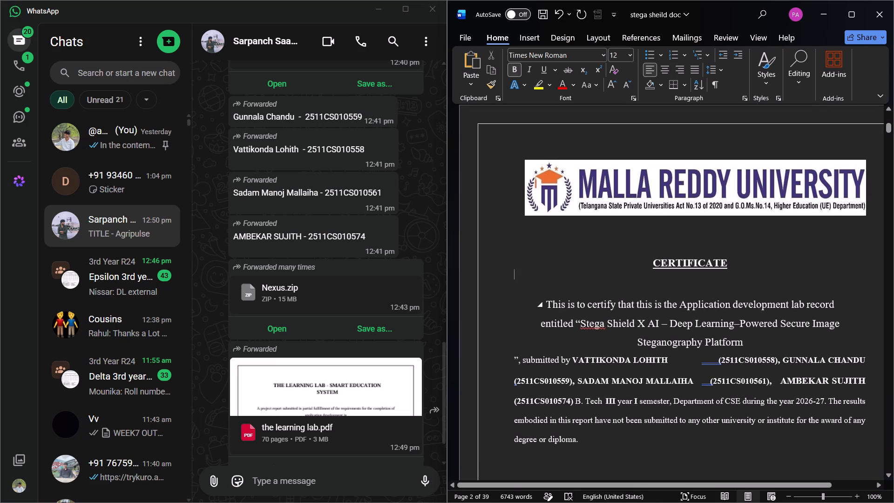
pyautogui.click(632, 347)
pyautogui.scroll(-2, 643, 344)
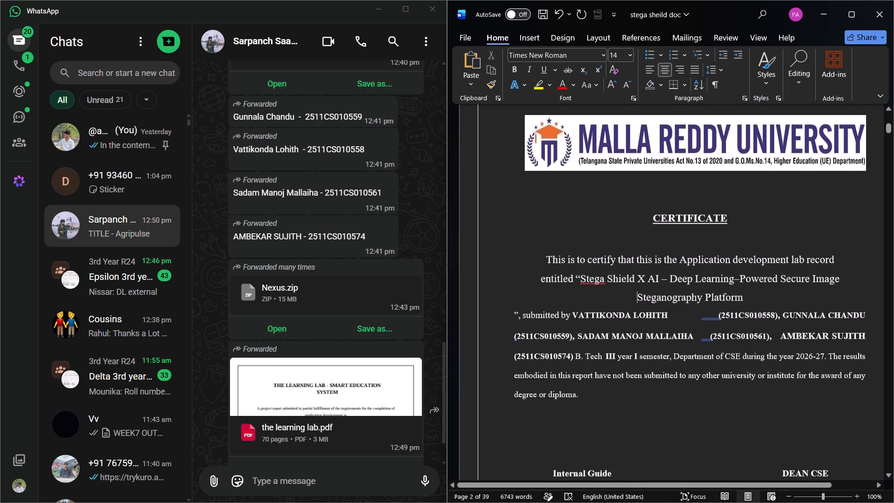
pyautogui.press('BackSpace')
pyautogui.press('BackSpace')
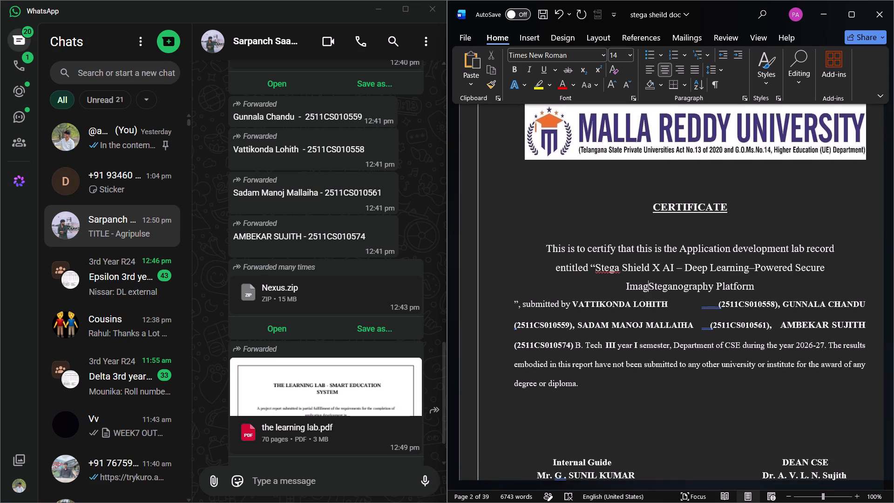
pyautogui.press('BackSpace')
pyautogui.hotkey('ctrl', 'z')
pyautogui.hotkey('ctrl', 'z')
pyautogui.hotkey('ctrl', 'z')
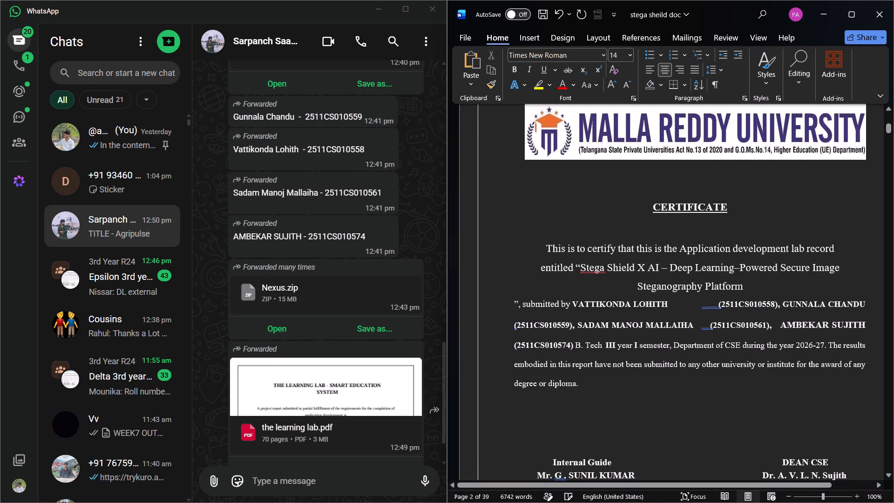
pyautogui.press('BackSpace')
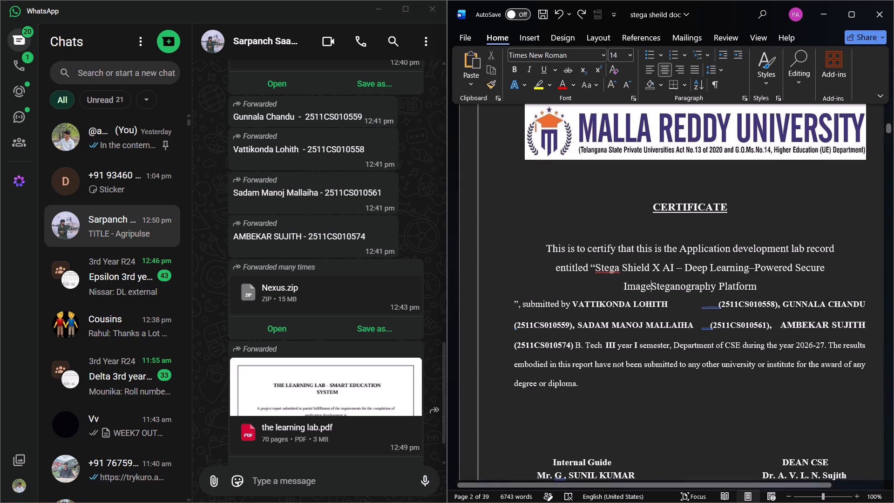
pyautogui.press('Return')
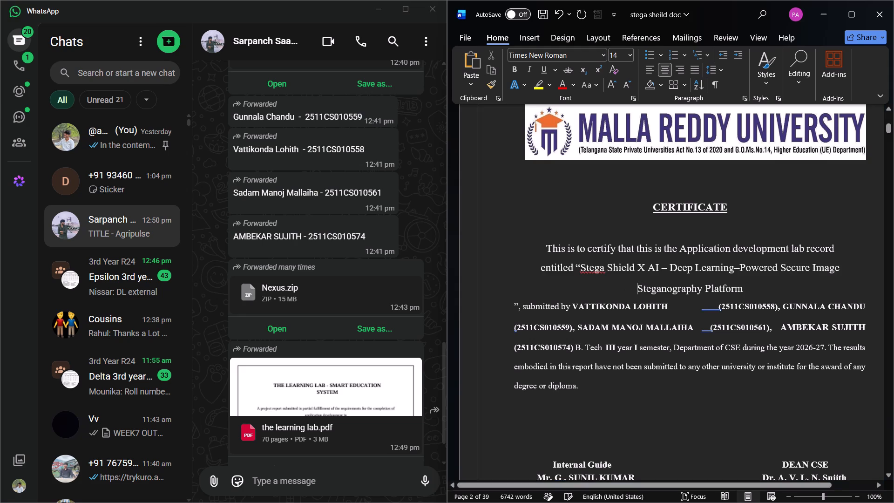
pyautogui.press('Return')
pyautogui.press('BackSpace')
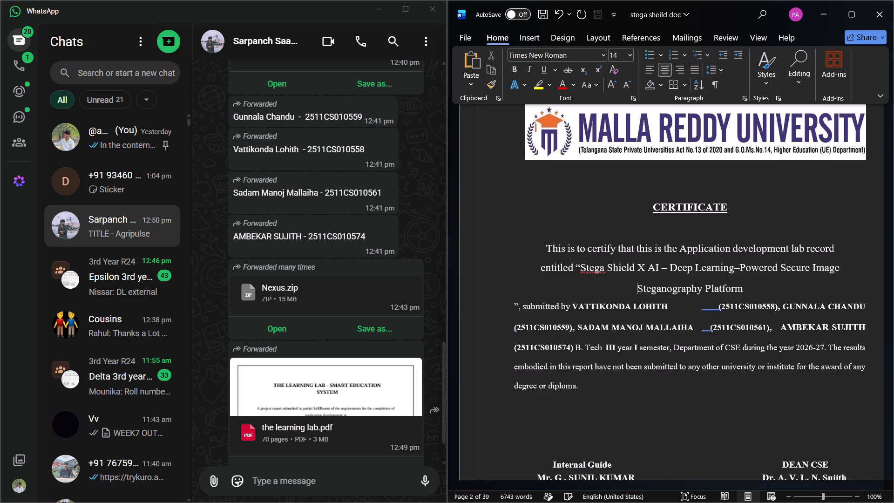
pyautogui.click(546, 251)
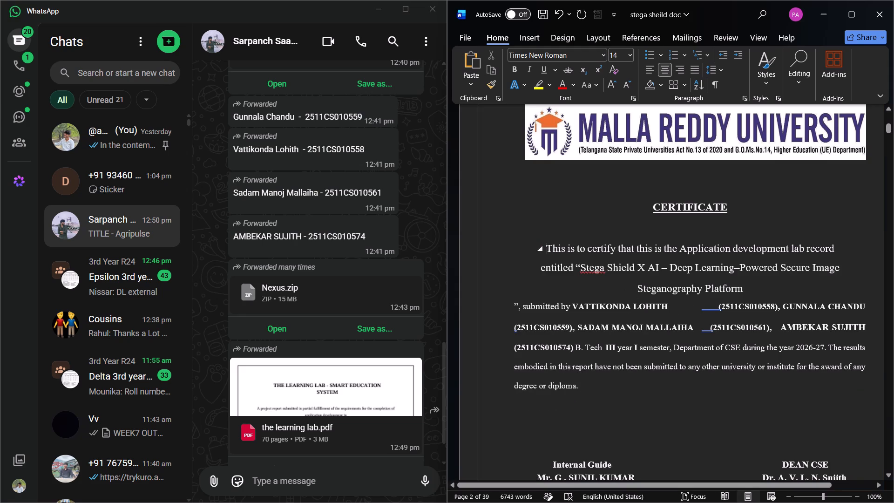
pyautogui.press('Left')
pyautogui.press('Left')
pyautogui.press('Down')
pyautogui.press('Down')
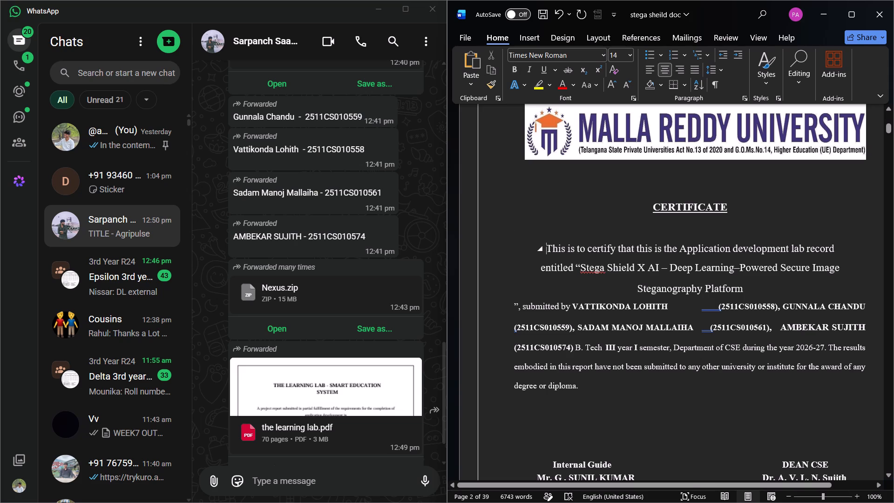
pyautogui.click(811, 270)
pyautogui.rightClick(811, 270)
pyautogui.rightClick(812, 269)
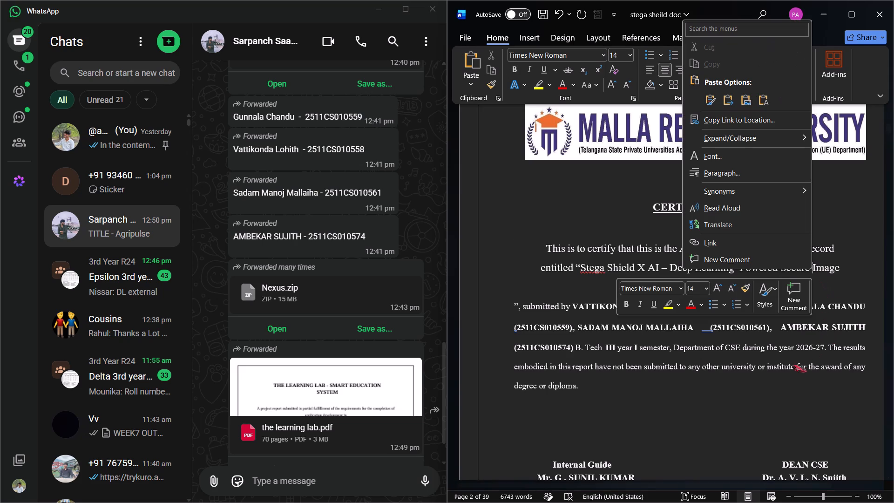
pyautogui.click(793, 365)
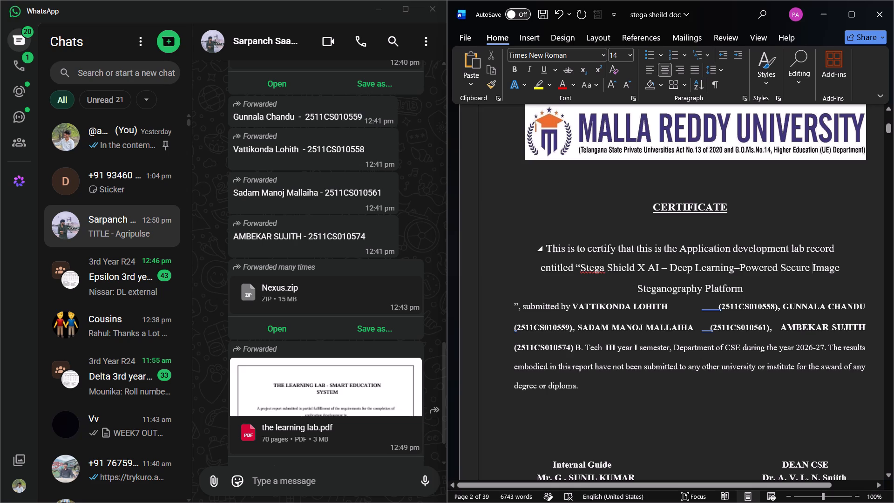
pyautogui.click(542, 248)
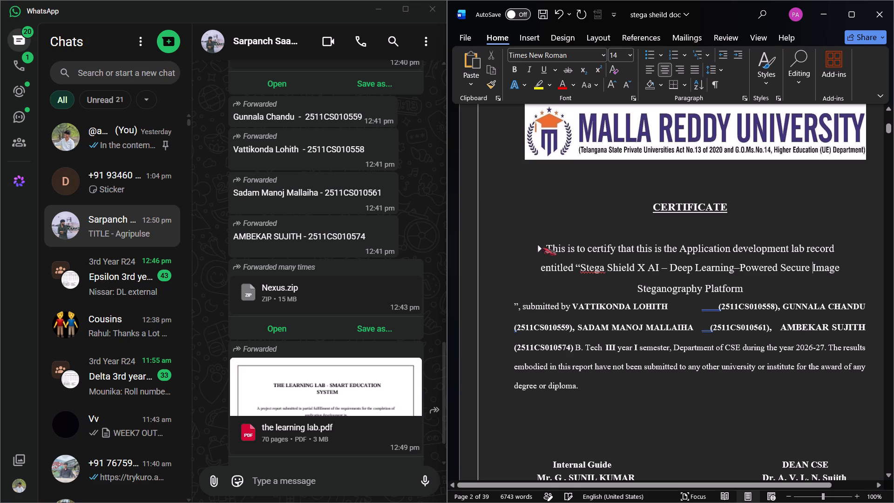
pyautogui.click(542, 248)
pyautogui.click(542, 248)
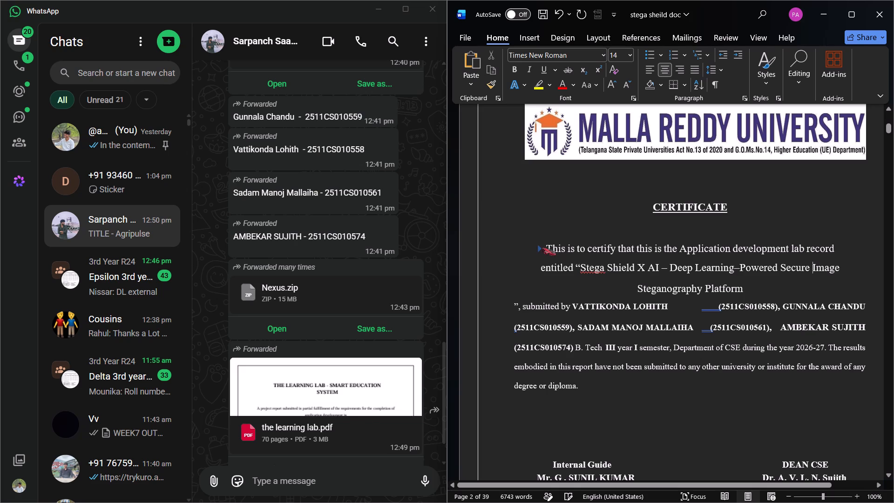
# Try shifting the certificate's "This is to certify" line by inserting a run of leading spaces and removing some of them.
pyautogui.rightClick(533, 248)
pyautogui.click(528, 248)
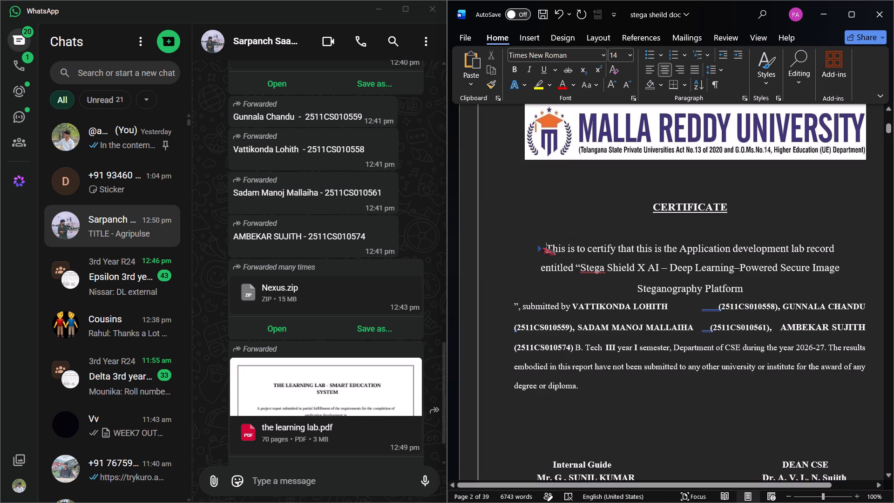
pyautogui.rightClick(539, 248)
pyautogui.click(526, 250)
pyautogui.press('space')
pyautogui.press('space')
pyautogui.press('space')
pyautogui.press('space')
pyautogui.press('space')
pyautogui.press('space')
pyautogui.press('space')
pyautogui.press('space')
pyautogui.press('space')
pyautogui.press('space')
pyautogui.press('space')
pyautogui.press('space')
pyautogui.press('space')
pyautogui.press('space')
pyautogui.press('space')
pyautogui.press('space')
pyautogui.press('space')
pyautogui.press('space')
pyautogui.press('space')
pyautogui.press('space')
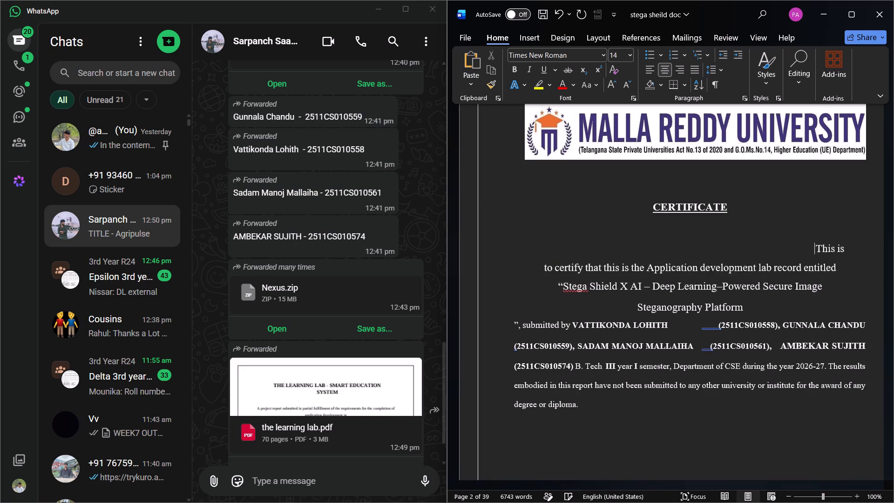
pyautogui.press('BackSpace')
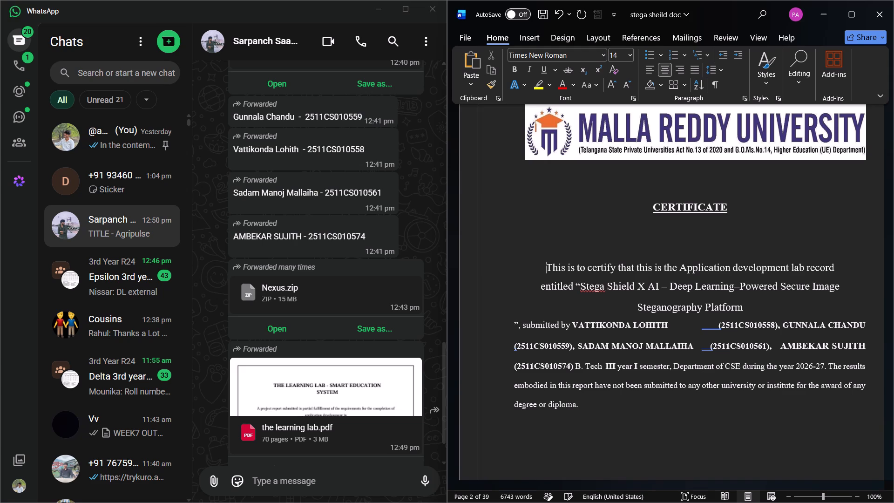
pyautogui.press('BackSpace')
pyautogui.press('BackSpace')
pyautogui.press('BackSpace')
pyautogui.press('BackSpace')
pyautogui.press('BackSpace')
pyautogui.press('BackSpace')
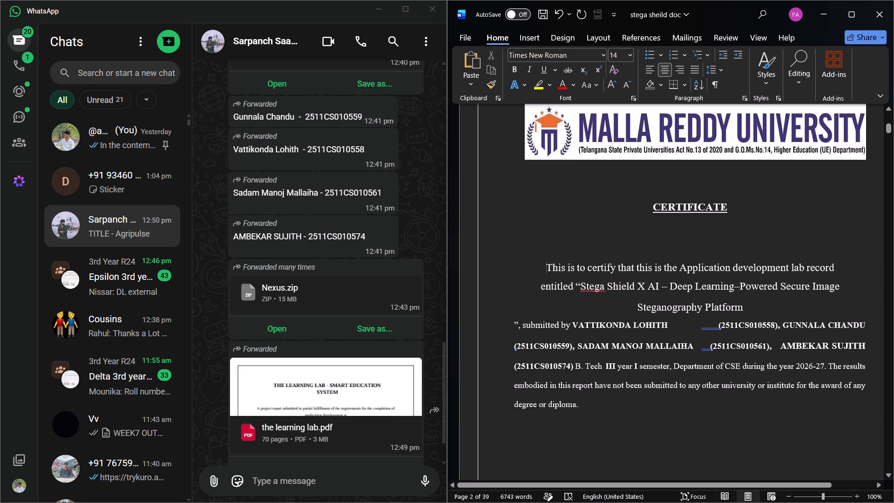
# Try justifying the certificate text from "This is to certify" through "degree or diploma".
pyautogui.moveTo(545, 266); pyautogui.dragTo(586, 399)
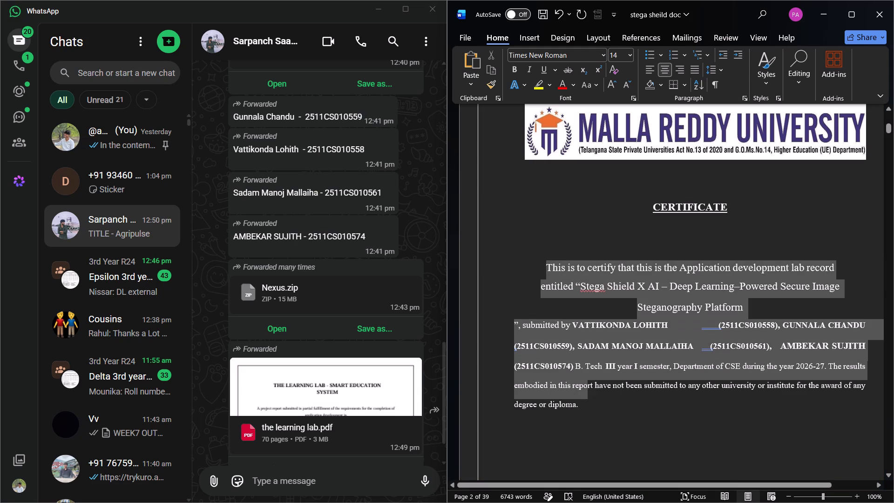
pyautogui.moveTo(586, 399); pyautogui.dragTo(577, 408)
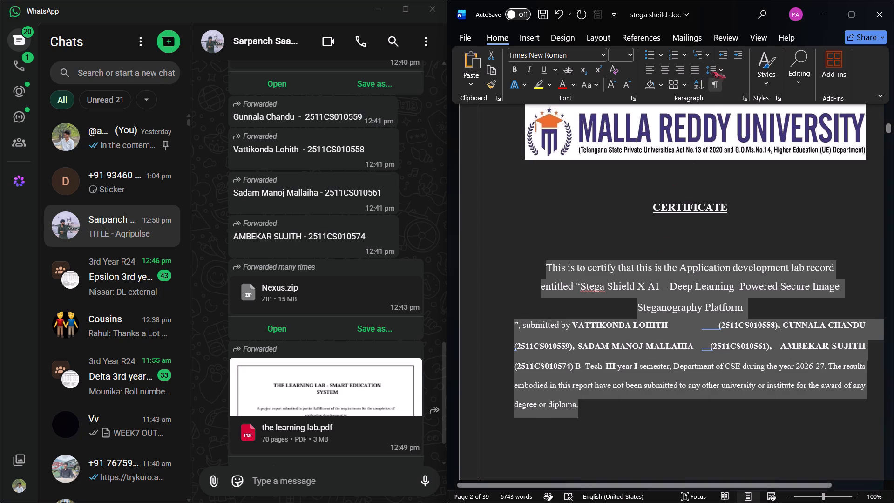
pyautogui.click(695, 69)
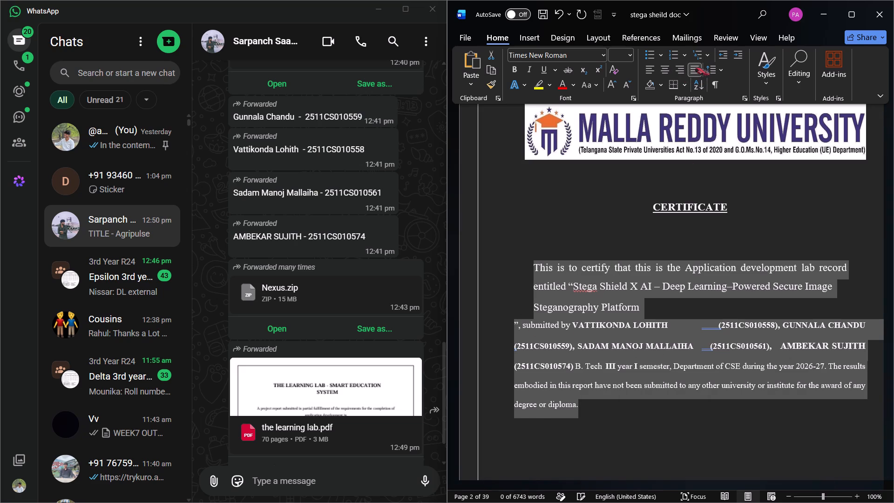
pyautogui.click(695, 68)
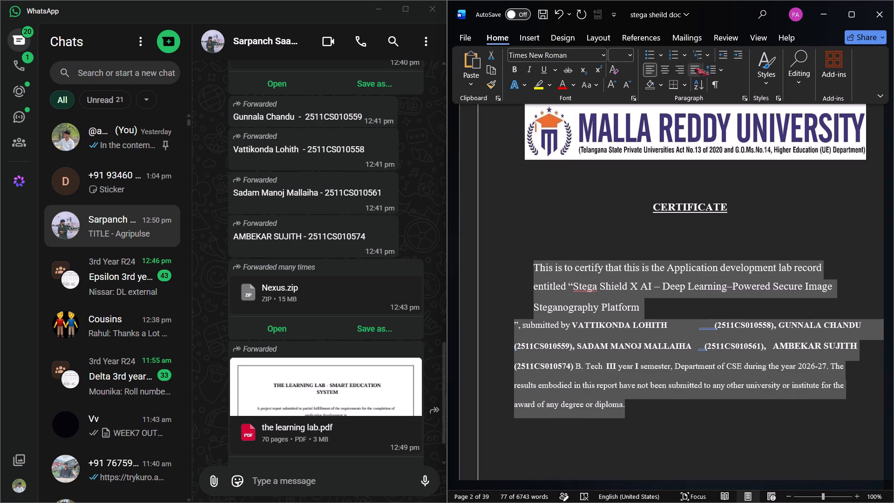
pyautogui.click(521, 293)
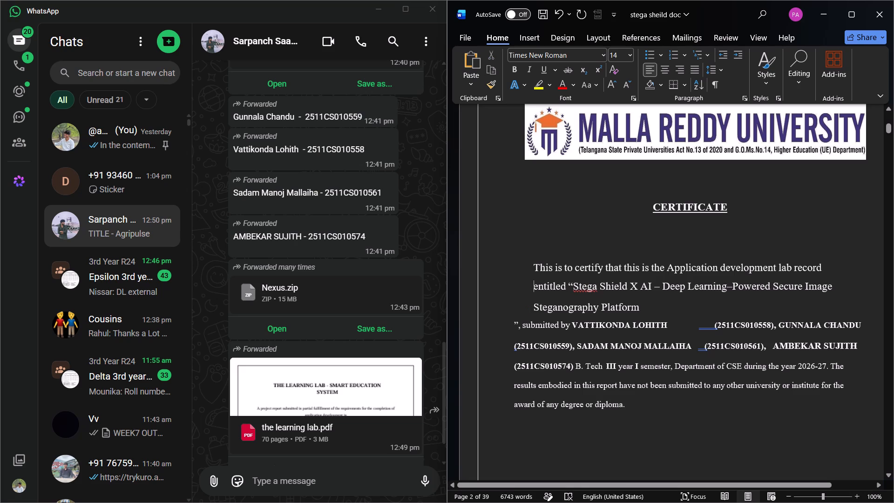
# Undo the certificate edits back to the original paragraph with the "Donora: Blood, Organ Donation and Emergency Healthcare Services Platform" title.
pyautogui.hotkey('ctrl', 'z')
pyautogui.hotkey('ctrl', 'z')
pyautogui.hotkey('ctrl', 'z')
pyautogui.hotkey('ctrl', 'z')
pyautogui.hotkey('ctrl', 'z')
pyautogui.hotkey('ctrl', 'z')
pyautogui.hotkey('ctrl', 'z')
pyautogui.hotkey('ctrl', 'z')
pyautogui.hotkey('ctrl', 'z')
pyautogui.hotkey('ctrl', 'z')
pyautogui.hotkey('ctrl', 'z')
pyautogui.hotkey('ctrl', 'z')
pyautogui.hotkey('ctrl', 'z')
pyautogui.hotkey('ctrl', 'z')
pyautogui.hotkey('ctrl', 'z')
pyautogui.hotkey('ctrl', 'z')
pyautogui.hotkey('ctrl', 'z')
pyautogui.hotkey('ctrl', 'z')
pyautogui.hotkey('ctrl', 'z')
pyautogui.hotkey('ctrl', 'z')
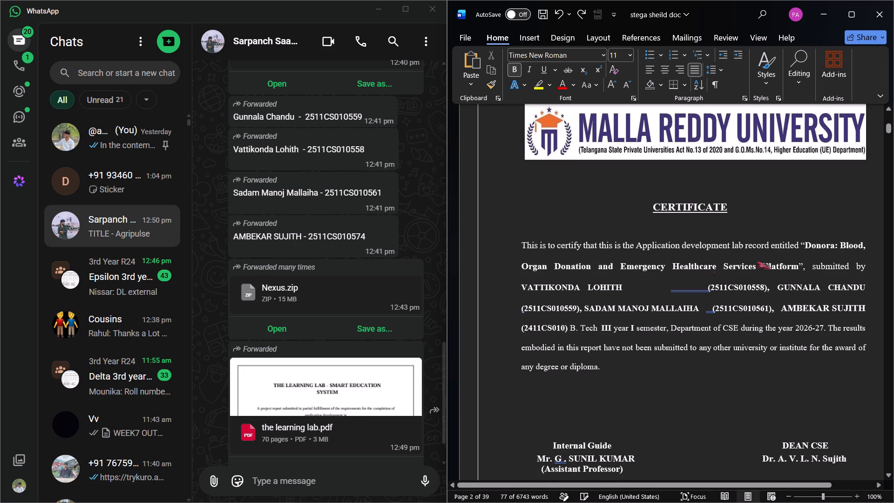
# Replace the certificate's Donora title with the copied "Stega Shield X AI – Deep Learning–Powered Secure Image Steganography Platform", keeping the surrounding quotation marks.
pyautogui.moveTo(798, 268); pyautogui.dragTo(756, 266)
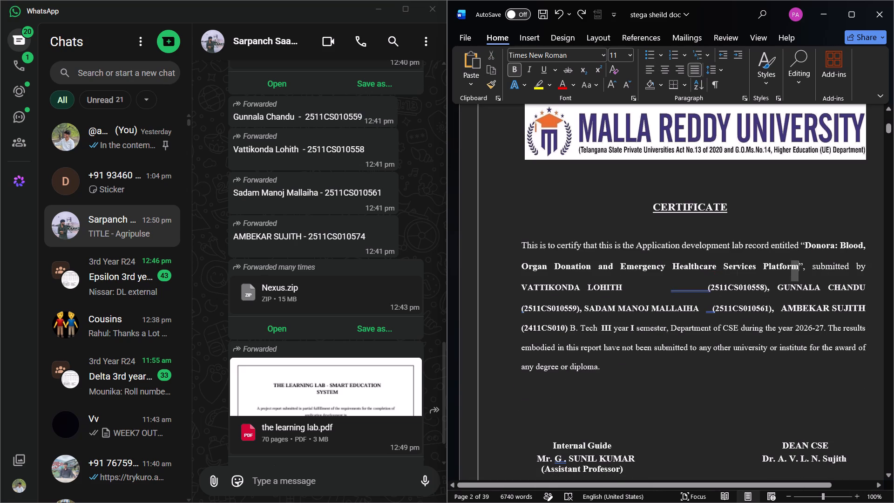
pyautogui.moveTo(756, 266); pyautogui.dragTo(821, 247)
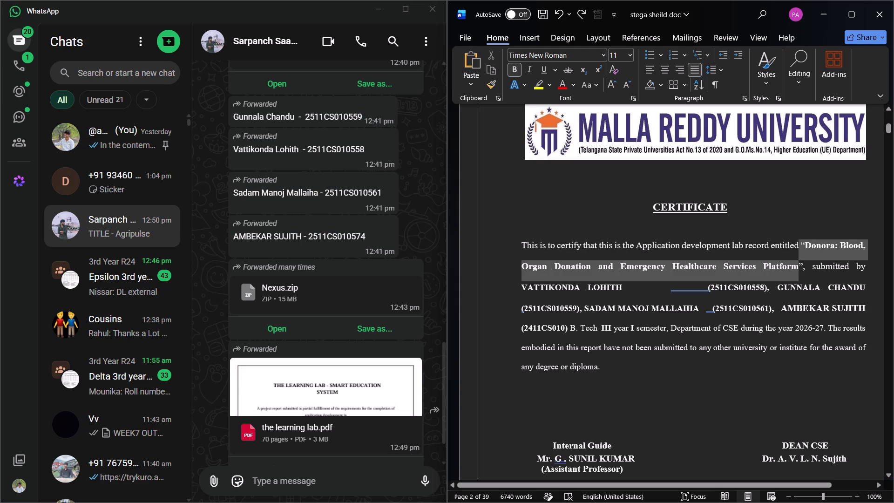
pyautogui.moveTo(821, 247); pyautogui.dragTo(811, 247)
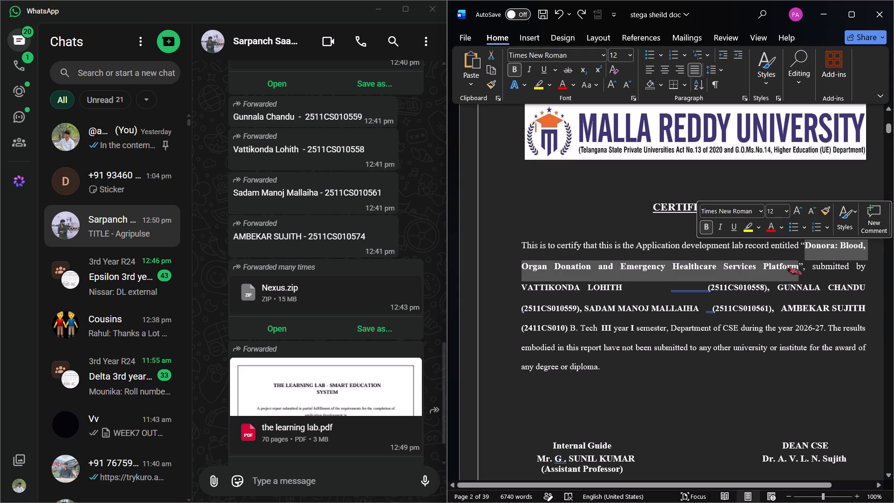
pyautogui.press('super+v')
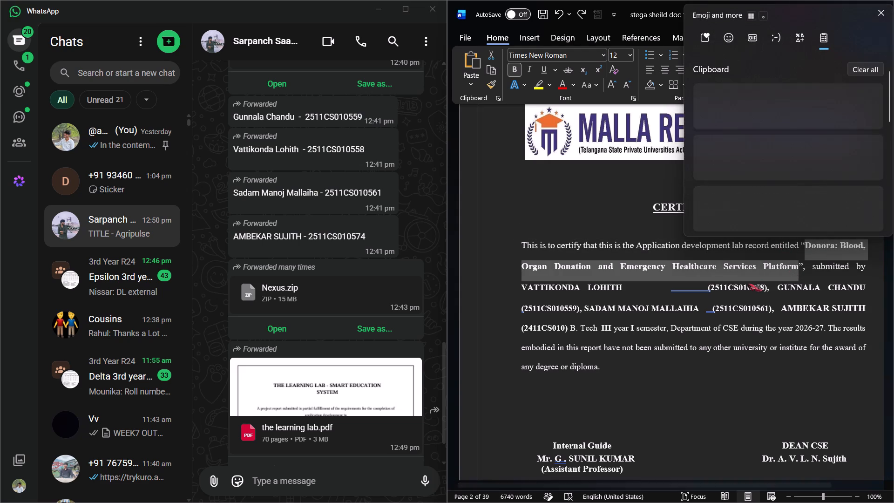
pyautogui.click(798, 111)
pyautogui.hotkey('ctrl', 'v')
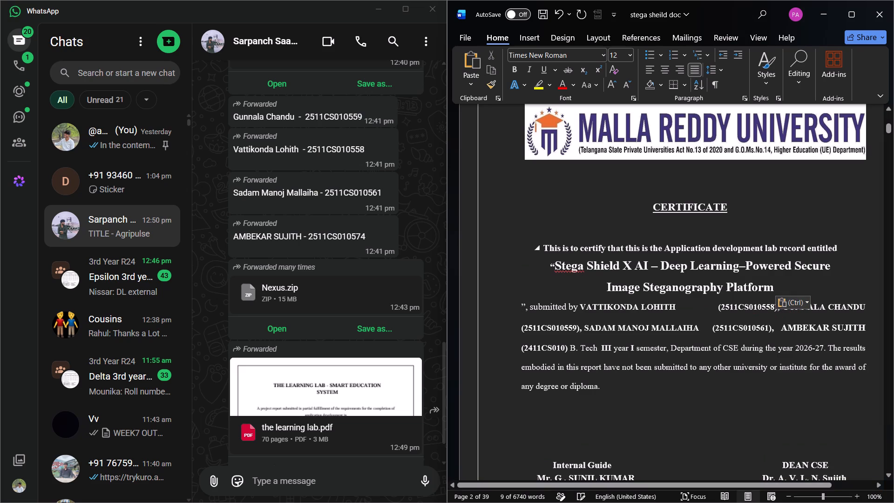
# Set the certificate's Stega Shield X AI project title to 12 pt.
pyautogui.moveTo(775, 285); pyautogui.dragTo(556, 271)
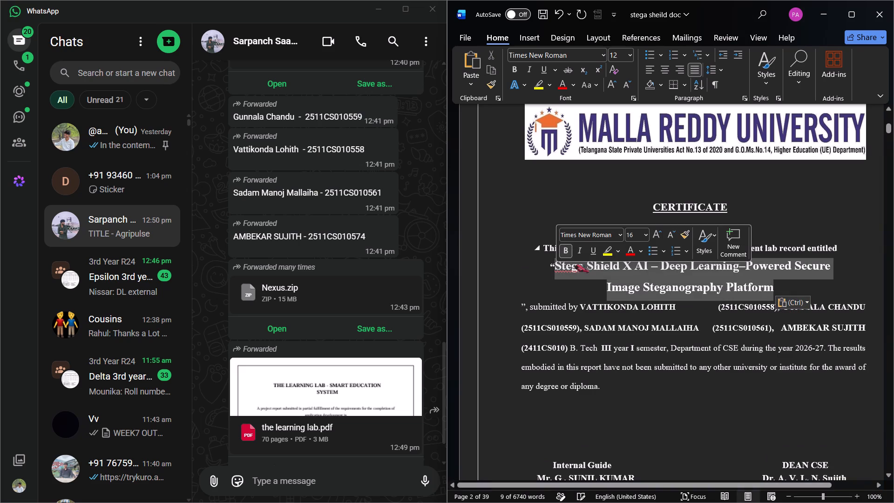
pyautogui.click(626, 232)
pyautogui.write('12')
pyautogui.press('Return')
pyautogui.click(632, 284)
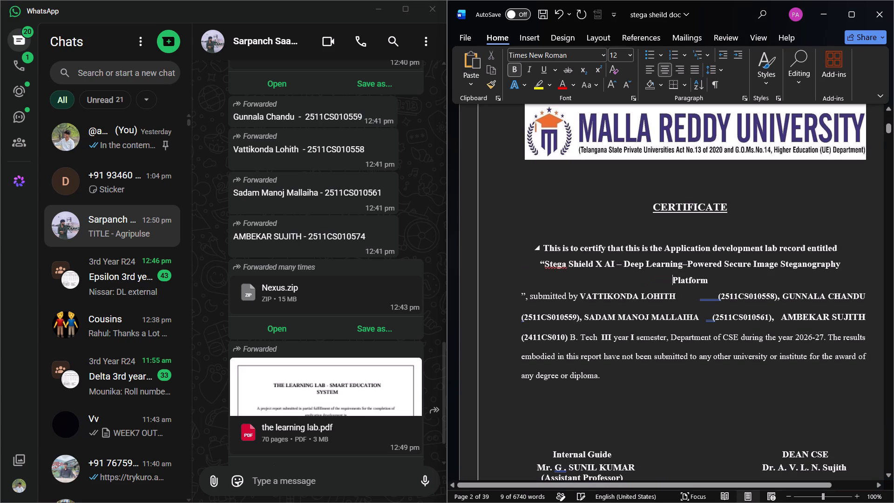
# Delete "Platform" from the end of the certificate's project title and leave a few spaces after "Steganography".
pyautogui.click(746, 277)
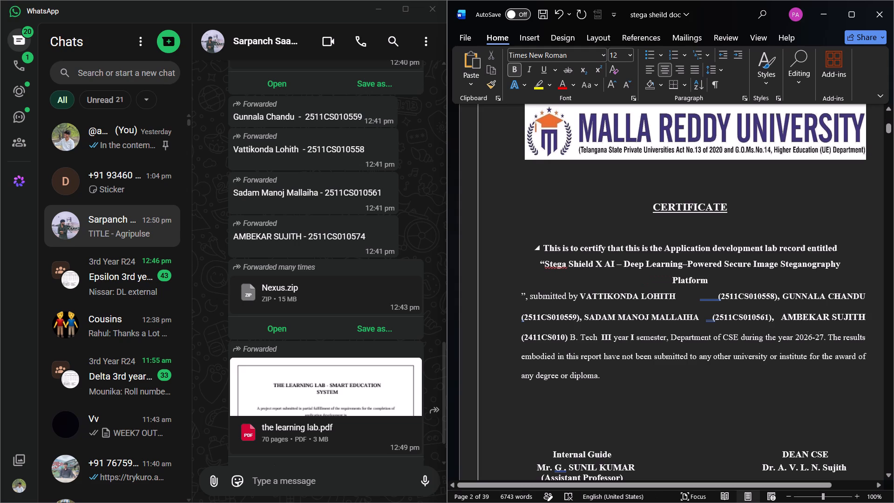
pyautogui.press('BackSpace')
pyautogui.press('BackSpace')
pyautogui.press('BackSpace')
pyautogui.press('BackSpace')
pyautogui.press('BackSpace')
pyautogui.press('BackSpace')
pyautogui.press('BackSpace')
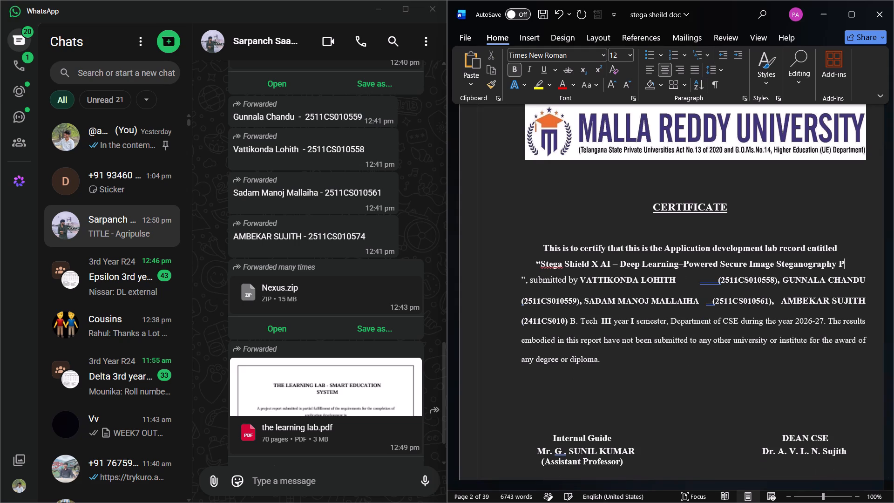
pyautogui.press('BackSpace')
pyautogui.press('Return')
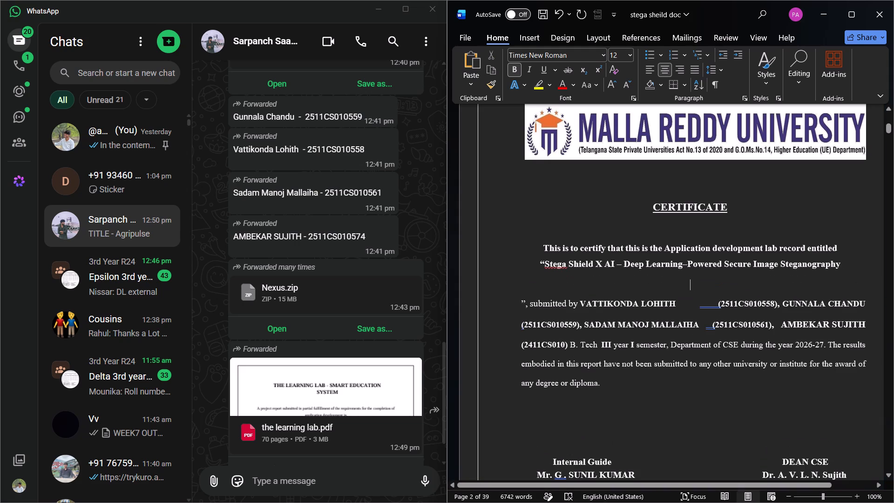
pyautogui.press('BackSpace')
pyautogui.press('BackSpace')
pyautogui.press('BackSpace')
pyautogui.press('BackSpace')
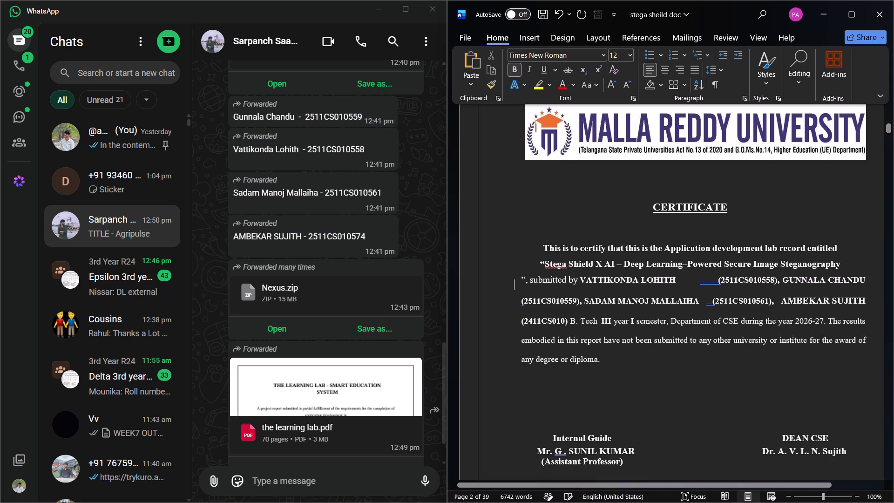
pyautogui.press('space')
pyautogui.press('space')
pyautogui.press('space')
# Replace the space before the project title's opening quotation mark with a paragraph break after "record entitled".
pyautogui.click(545, 263)
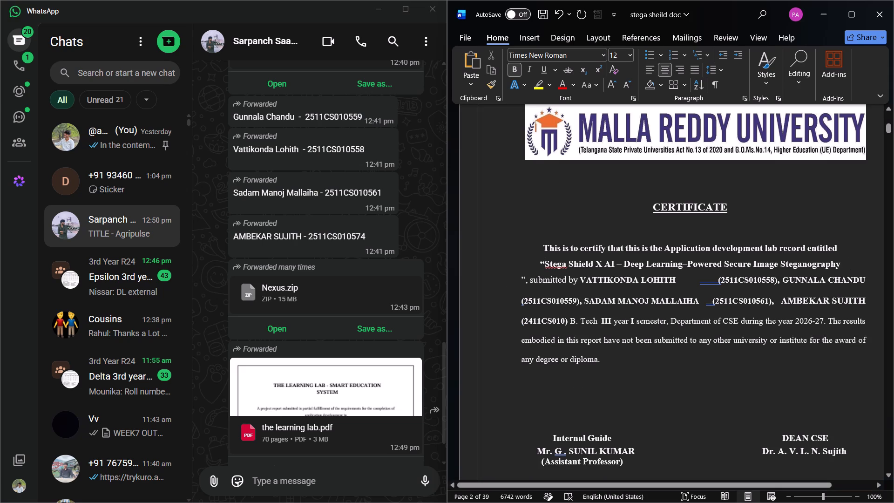
pyautogui.press('Left')
pyautogui.press('BackSpace')
pyautogui.press('Return')
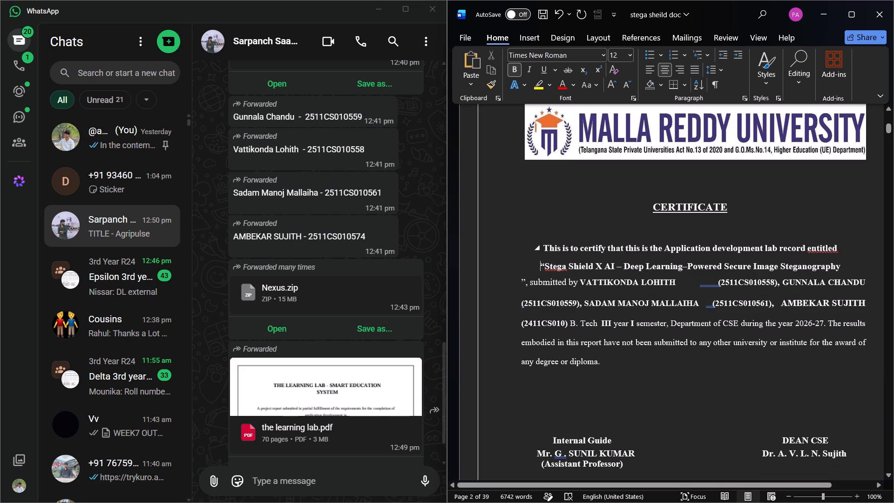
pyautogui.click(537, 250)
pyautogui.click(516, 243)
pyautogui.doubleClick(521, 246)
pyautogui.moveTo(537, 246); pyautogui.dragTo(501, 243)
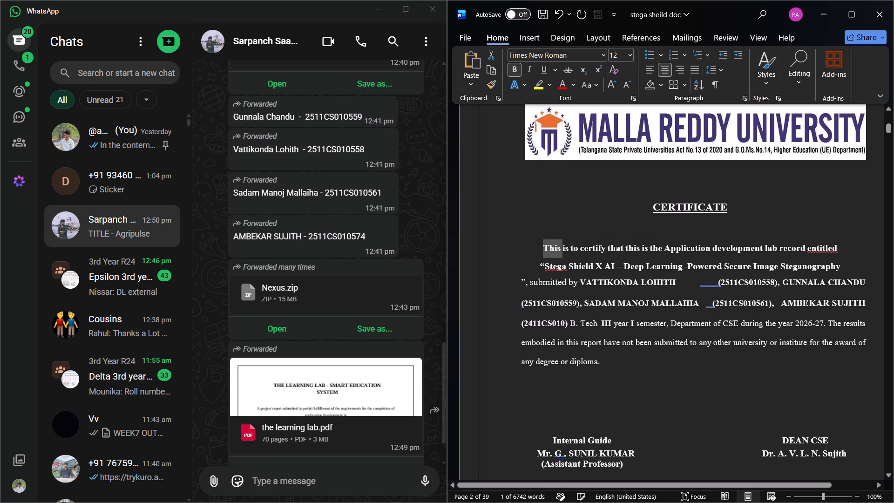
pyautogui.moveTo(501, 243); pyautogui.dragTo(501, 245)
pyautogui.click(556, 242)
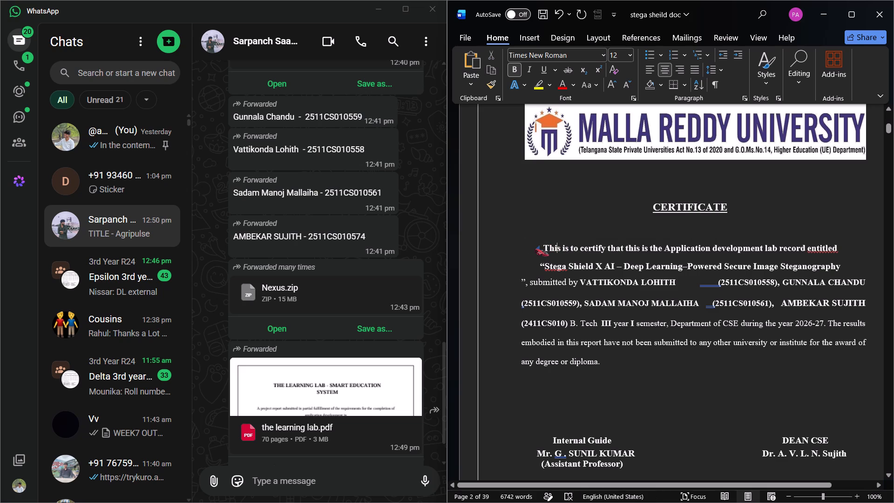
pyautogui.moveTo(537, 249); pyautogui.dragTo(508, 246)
# Justify the certificate text from "This is to certify" through "degree or diploma".
pyautogui.moveTo(605, 362); pyautogui.dragTo(540, 237)
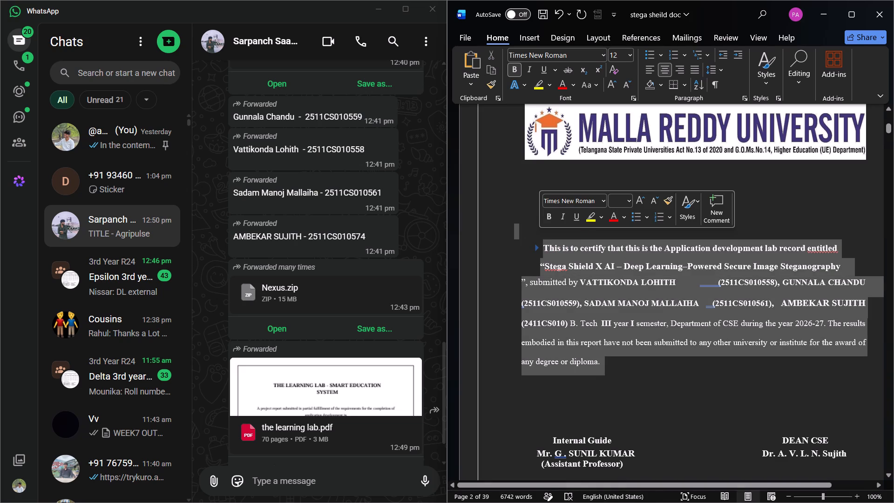
pyautogui.click(693, 70)
pyautogui.doubleClick(693, 70)
pyautogui.click(693, 70)
pyautogui.doubleClick(693, 70)
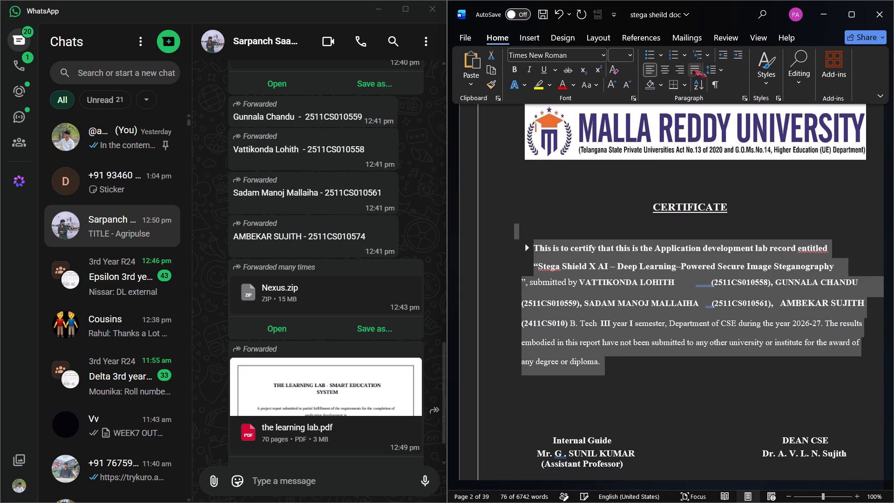
pyautogui.doubleClick(693, 70)
pyautogui.doubleClick(693, 70)
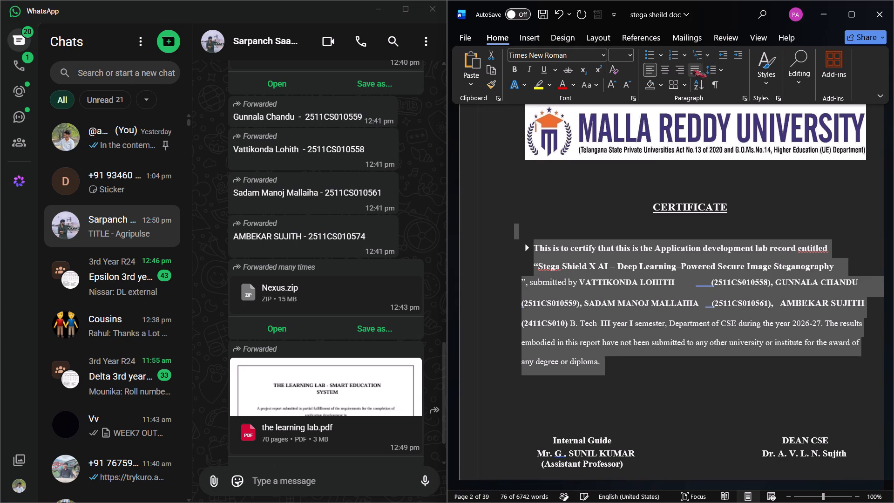
pyautogui.click(693, 67)
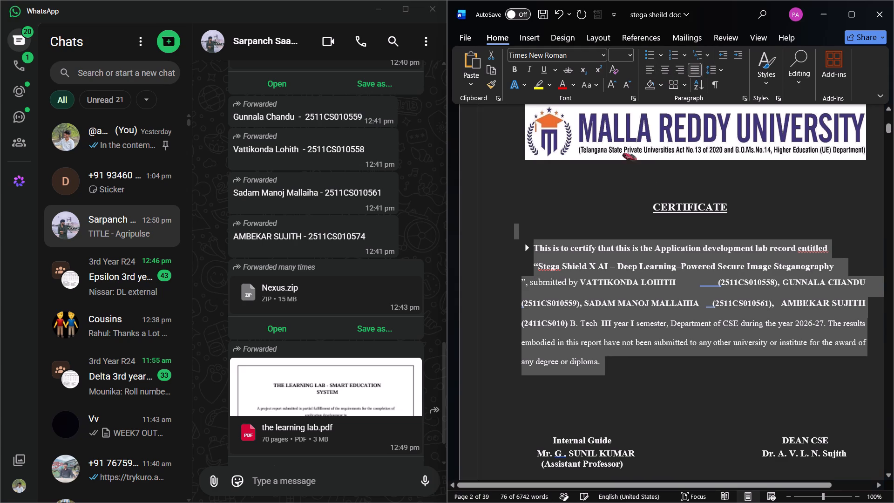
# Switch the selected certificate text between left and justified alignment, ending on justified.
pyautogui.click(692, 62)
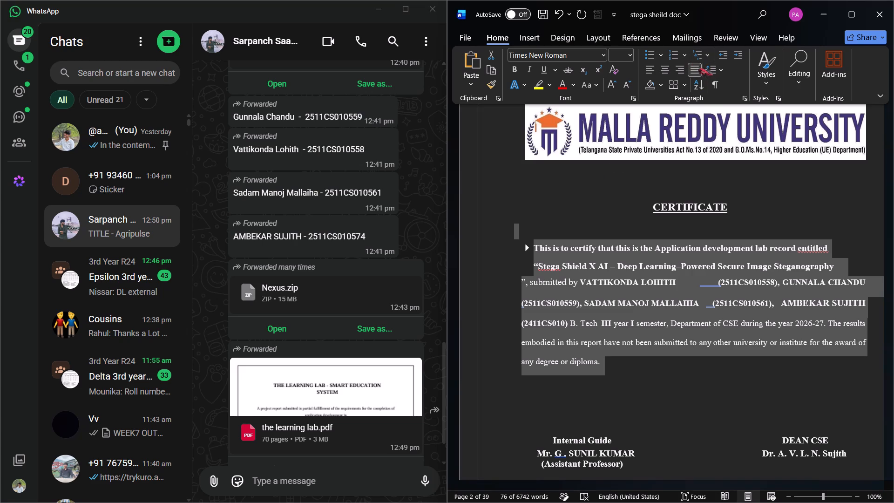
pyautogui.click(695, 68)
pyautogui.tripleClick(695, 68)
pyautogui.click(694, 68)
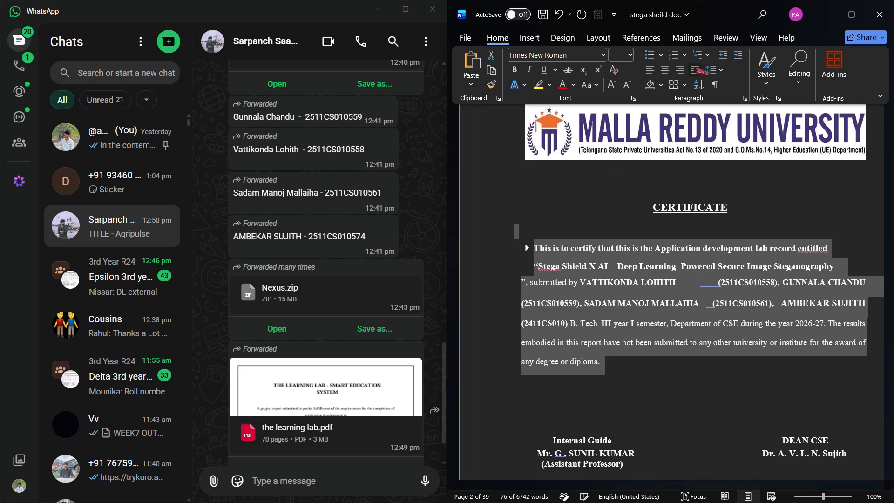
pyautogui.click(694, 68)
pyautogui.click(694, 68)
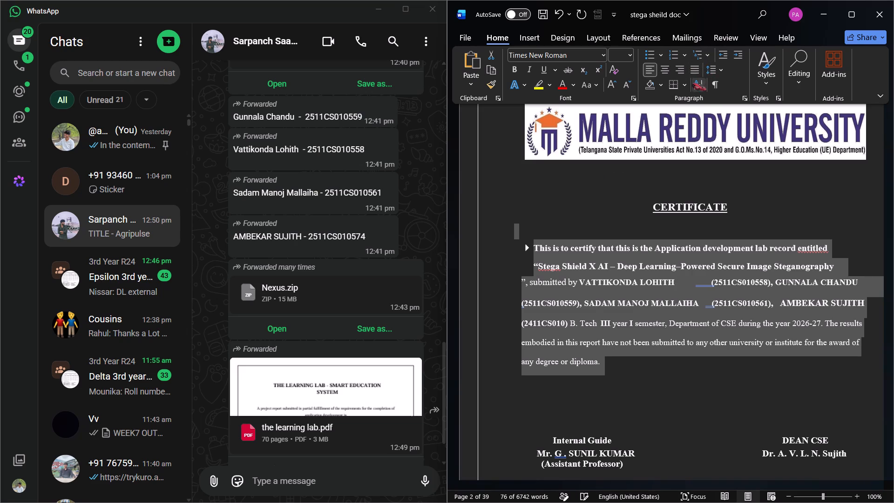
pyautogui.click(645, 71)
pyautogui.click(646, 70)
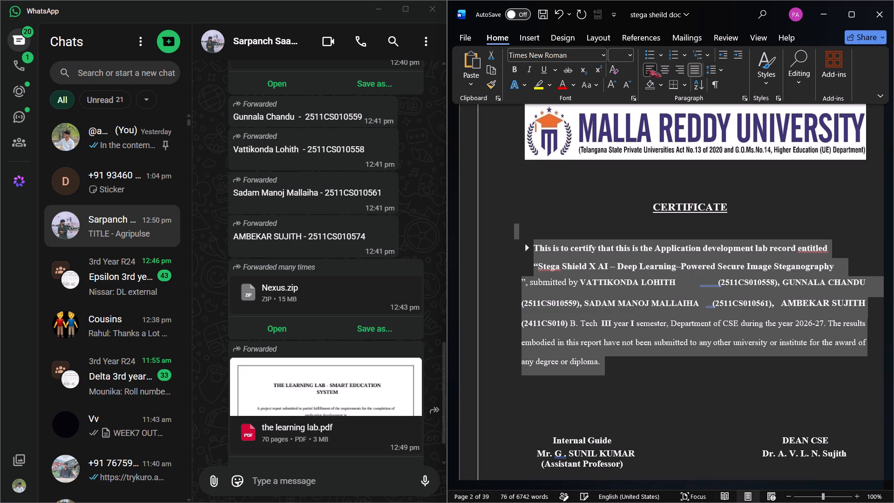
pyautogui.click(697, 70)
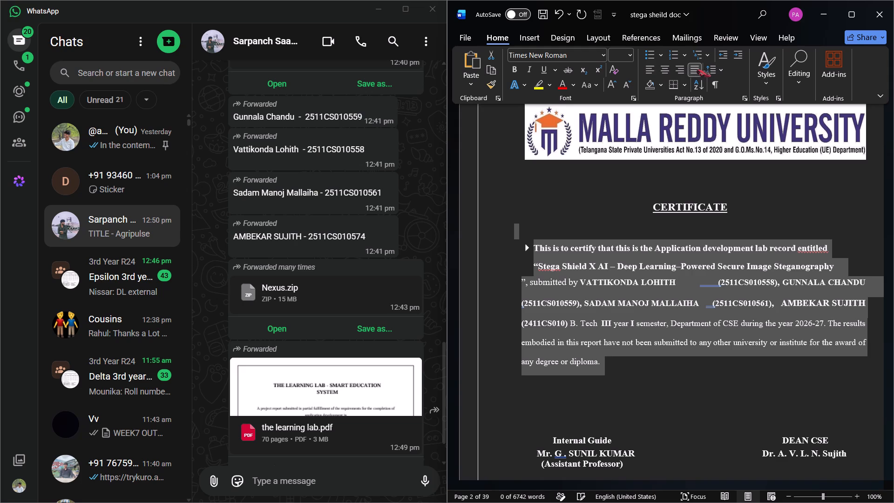
# Set the line spacing of the selected certificate text to 1.5.
pyautogui.click(717, 67)
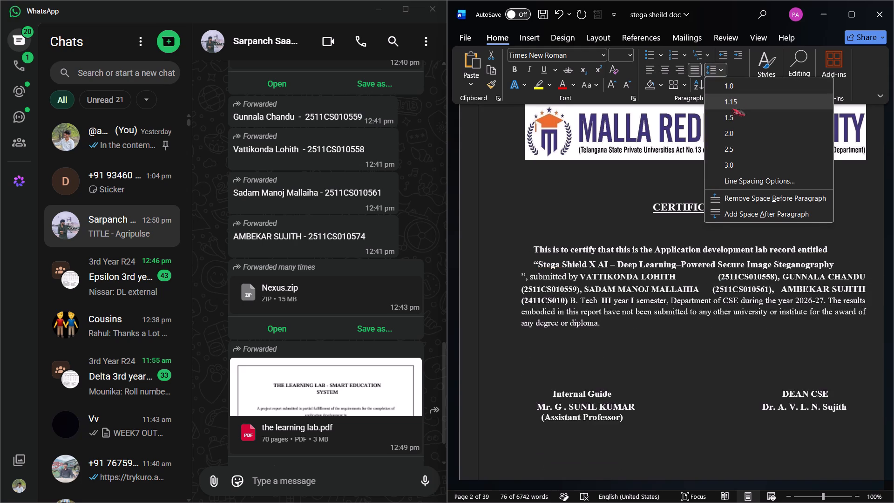
pyautogui.click(731, 111)
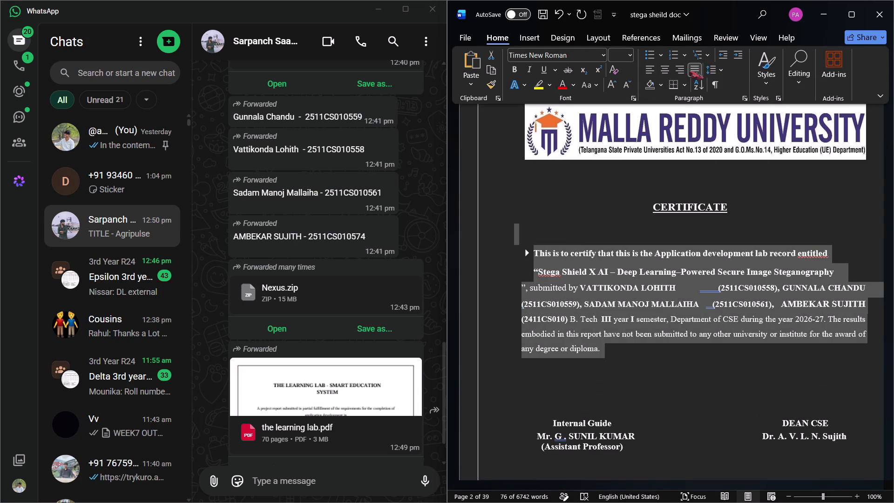
pyautogui.click(637, 370)
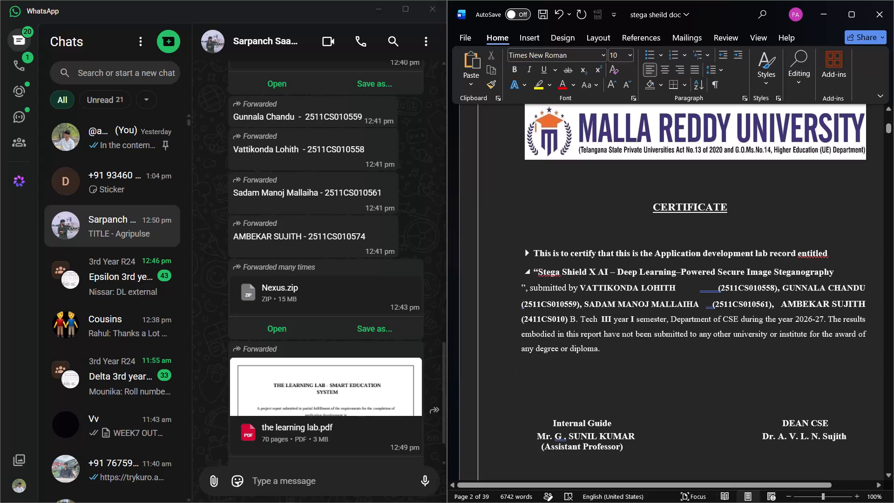
# Join the paragraph starting with the closing quotation mark and "submitted by" onto the project title line, keeping two spaces after "Steganography".
pyautogui.click(525, 287)
pyautogui.press('Left')
pyautogui.press('BackSpace')
pyautogui.press('BackSpace')
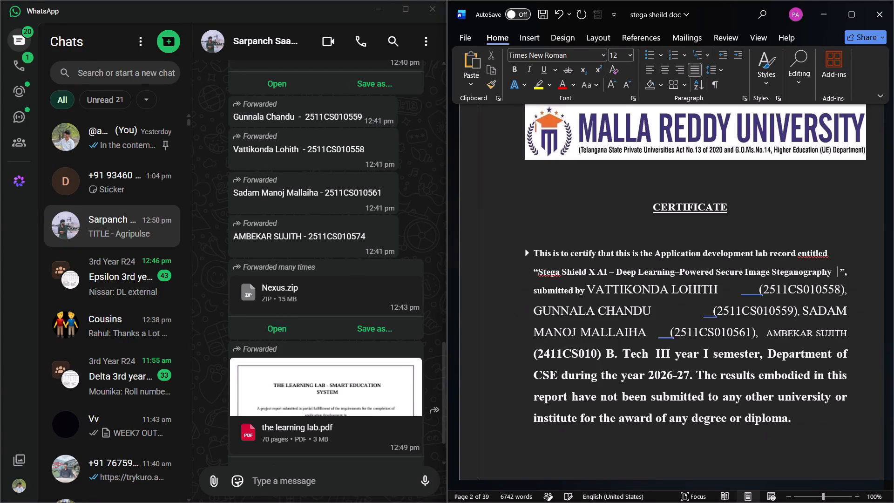
pyautogui.press('BackSpace')
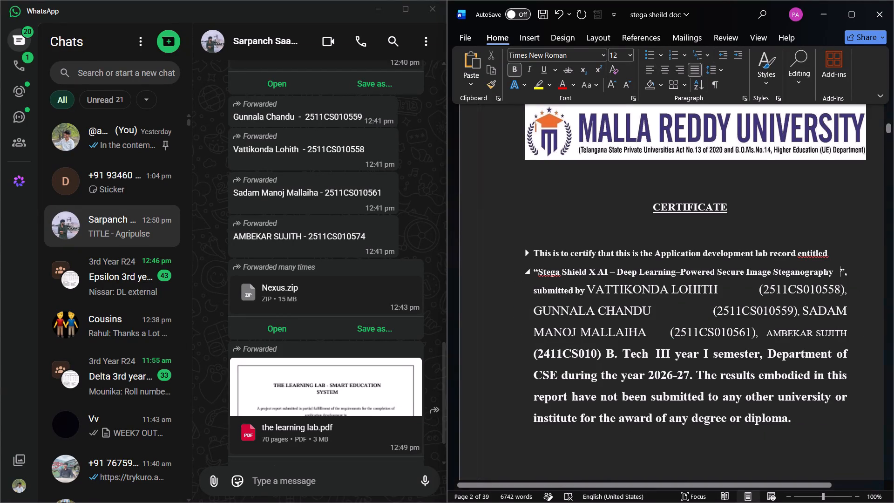
pyautogui.scroll(-3, 829, 340)
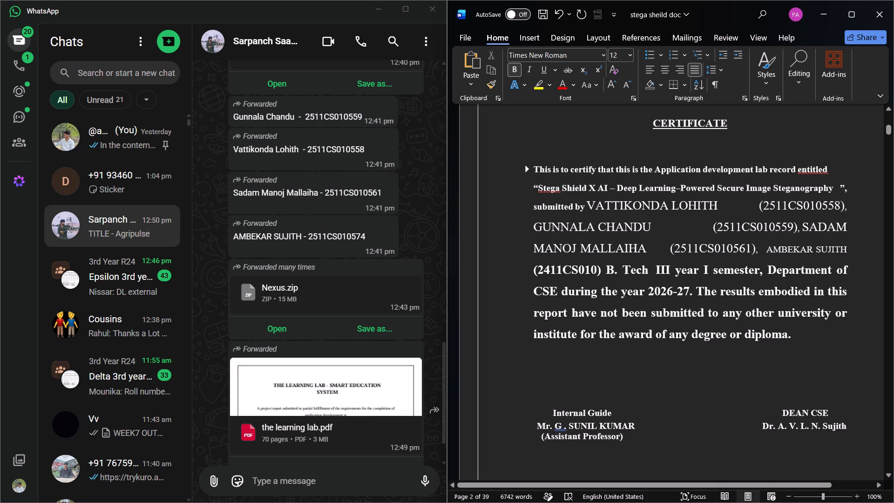
pyautogui.press('BackSpace')
pyautogui.press('BackSpace')
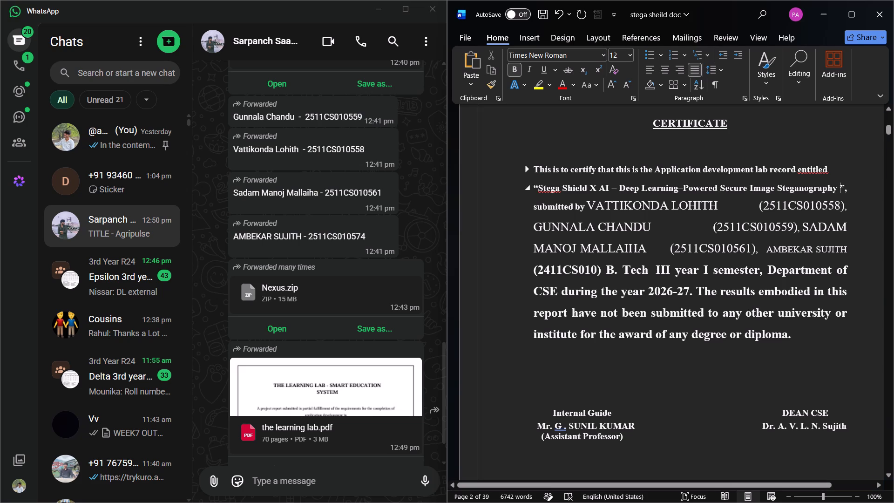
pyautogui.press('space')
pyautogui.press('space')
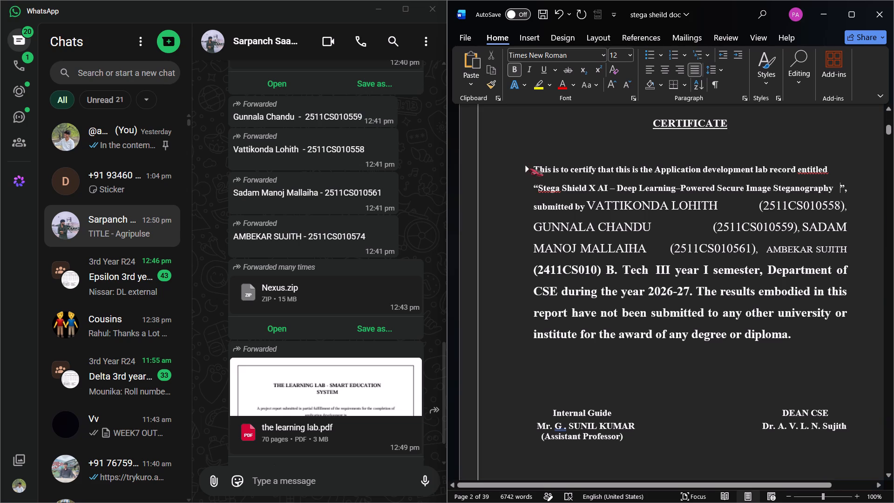
# Apply justified alignment to the certificate text from "This is to certify" through "degree or diploma".
pyautogui.moveTo(529, 169); pyautogui.dragTo(804, 326)
pyautogui.moveTo(792, 335); pyautogui.dragTo(588, 184)
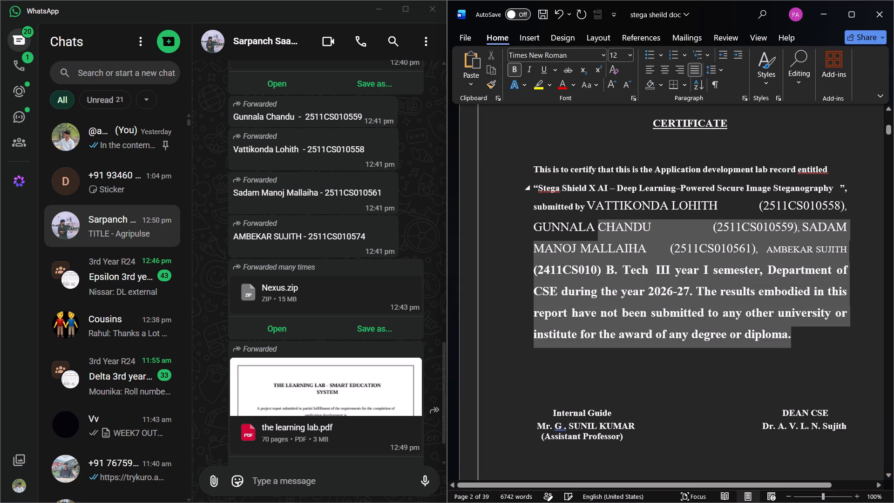
pyautogui.moveTo(588, 184); pyautogui.dragTo(541, 162)
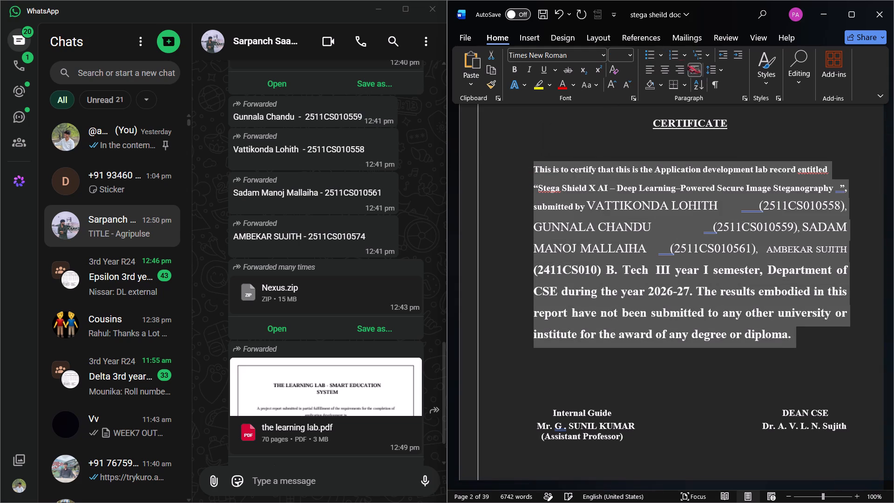
pyautogui.click(691, 66)
pyautogui.click(682, 229)
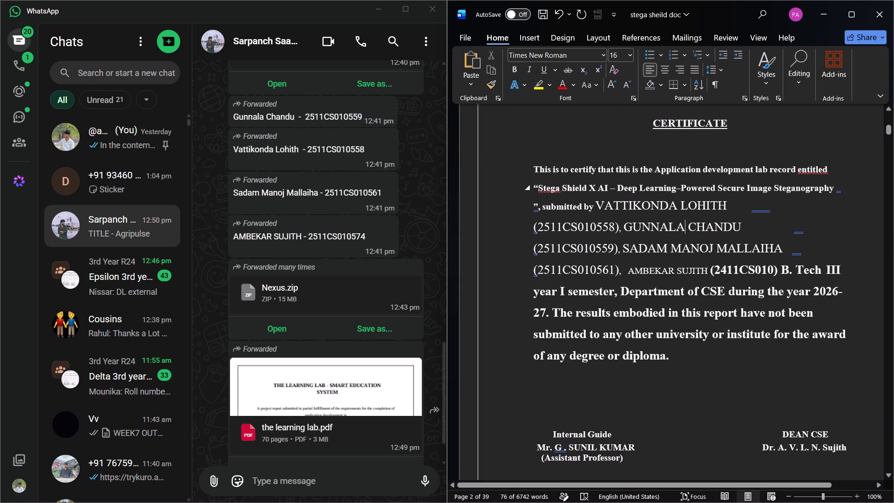
# Undo the last alignment change to the certificate text.
pyautogui.hotkey('ctrl', 'z')
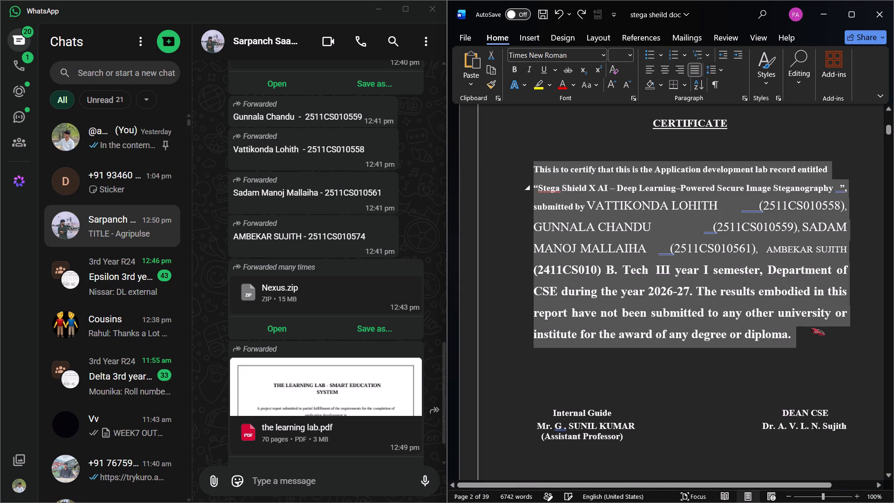
pyautogui.click(834, 170)
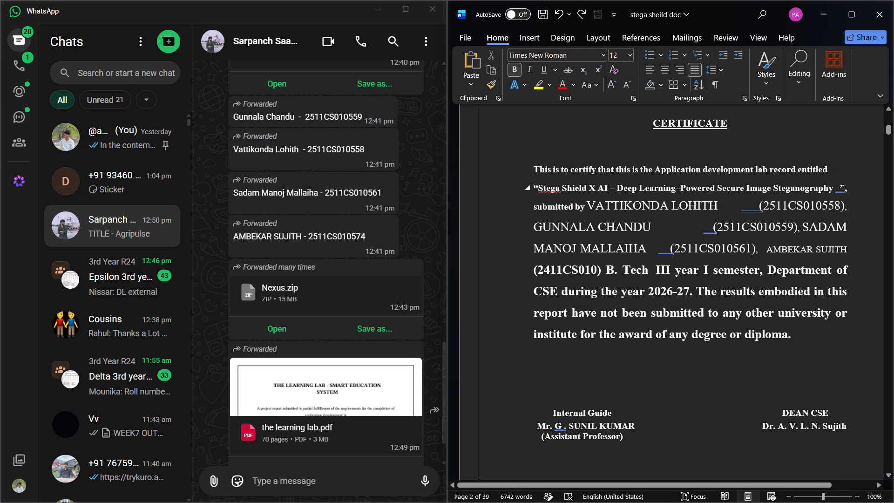
# Insert ten extra spaces before "entitled" in the first line of the certificate text.
pyautogui.click(798, 166)
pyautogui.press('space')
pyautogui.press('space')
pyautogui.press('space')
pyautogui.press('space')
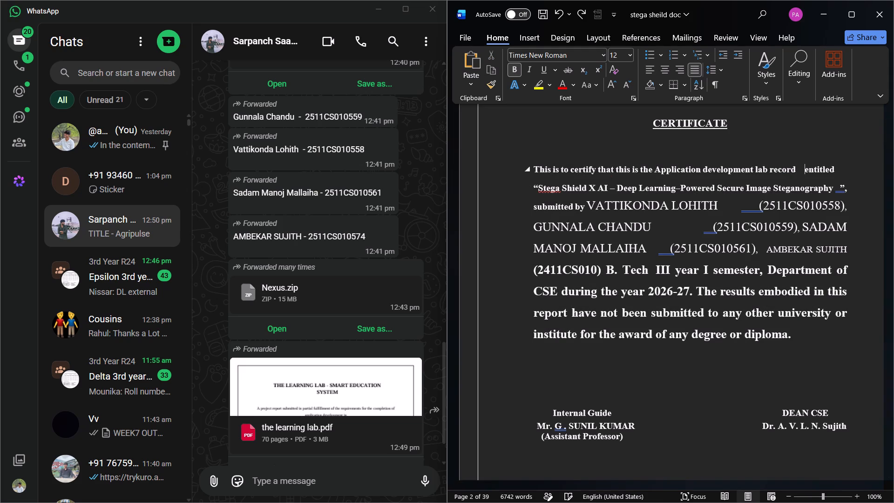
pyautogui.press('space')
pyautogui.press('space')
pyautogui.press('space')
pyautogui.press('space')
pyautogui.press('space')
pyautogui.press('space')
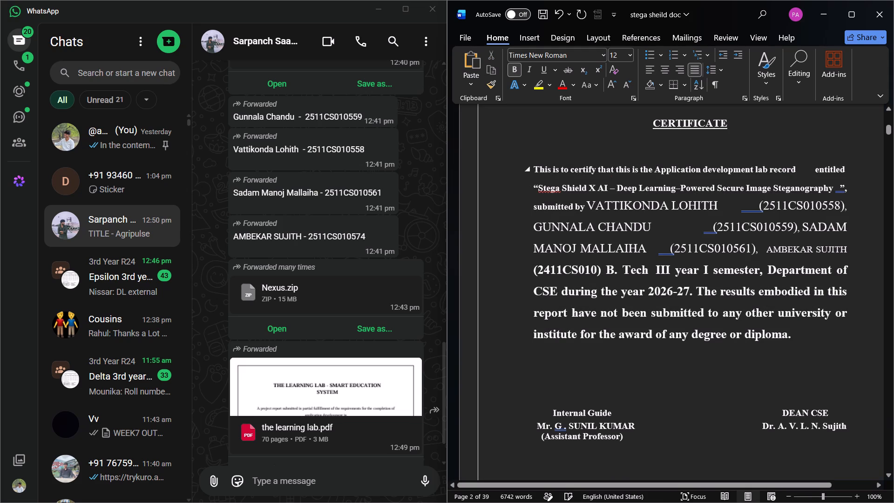
pyautogui.click(769, 171)
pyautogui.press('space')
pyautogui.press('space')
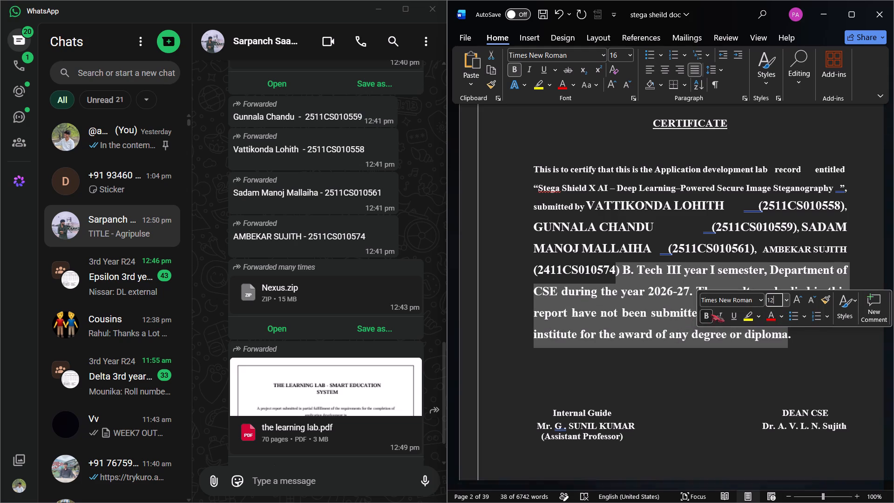
pyautogui.click(711, 315)
pyautogui.click(702, 362)
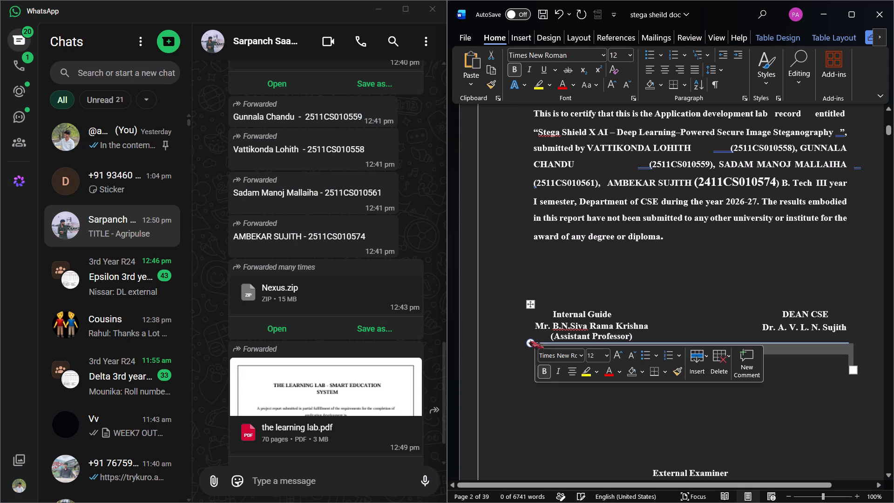
pyautogui.moveTo(530, 341); pyautogui.dragTo(526, 357)
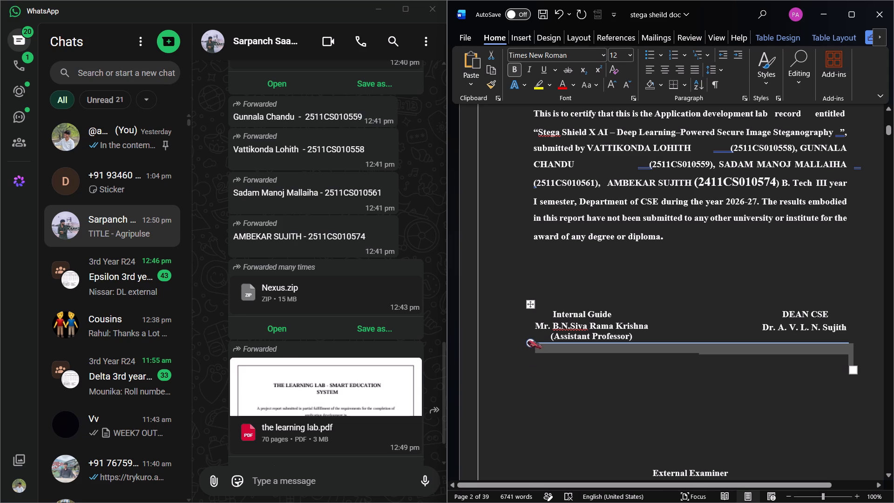
pyautogui.click(527, 340)
pyautogui.click(657, 280)
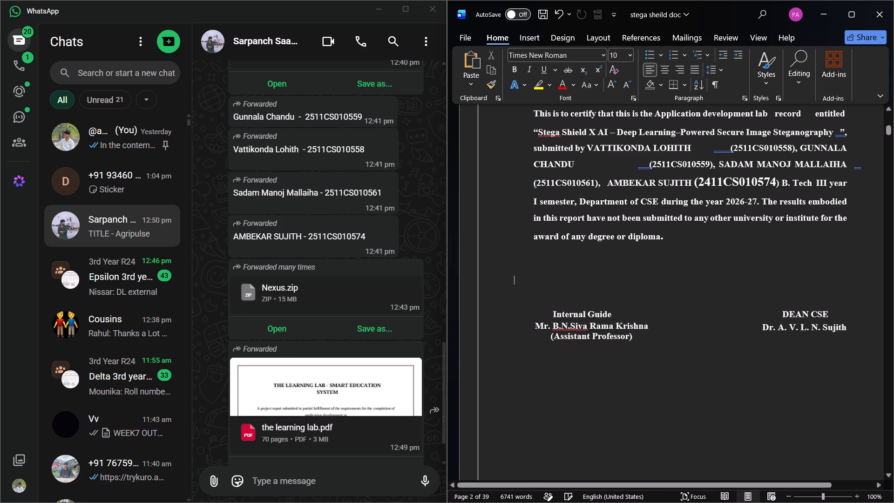
# Replace the project title "Donora" in the declaration with "STEGA SHEILD", keeping a space after "titled".
pyautogui.scroll(-1, 654, 377)
pyautogui.scroll(2, 654, 377)
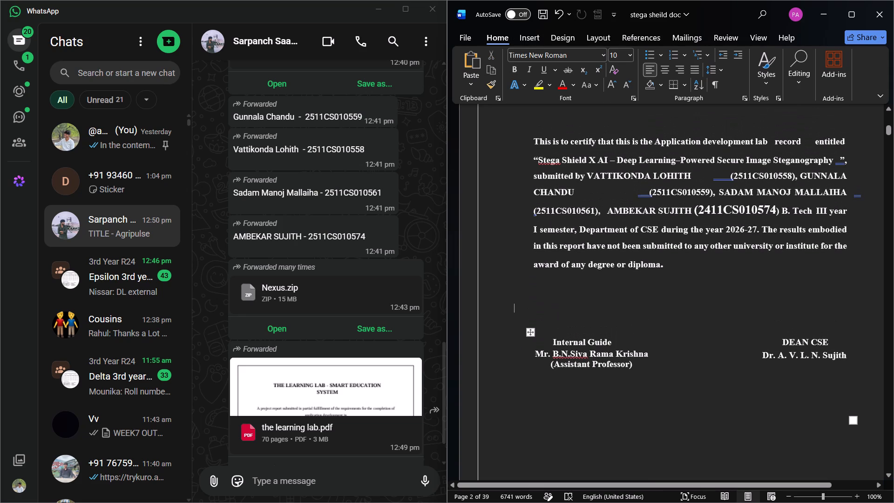
pyautogui.scroll(-7, 654, 377)
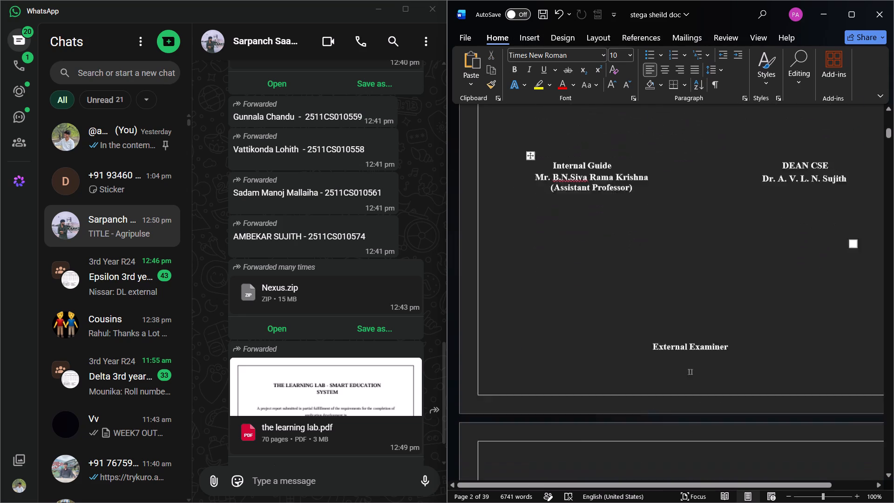
pyautogui.scroll(-14, 654, 377)
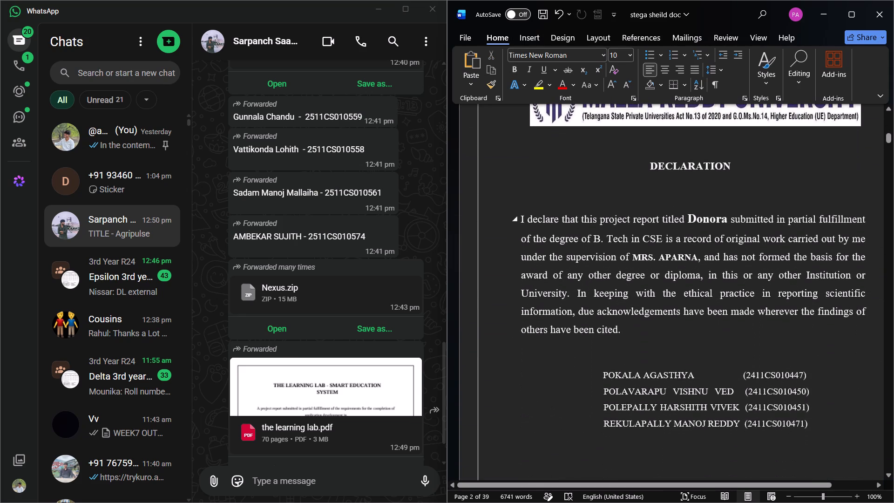
pyautogui.click(726, 221)
pyautogui.hotkey('ctrl', 'BackSpace')
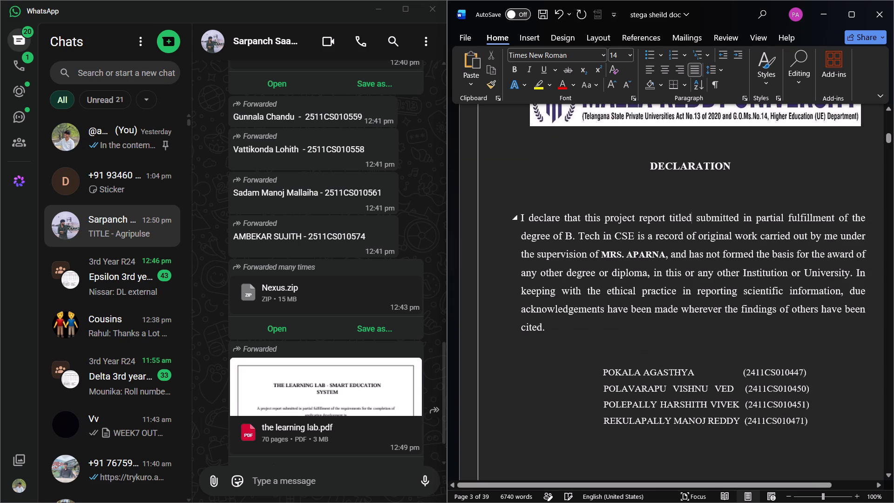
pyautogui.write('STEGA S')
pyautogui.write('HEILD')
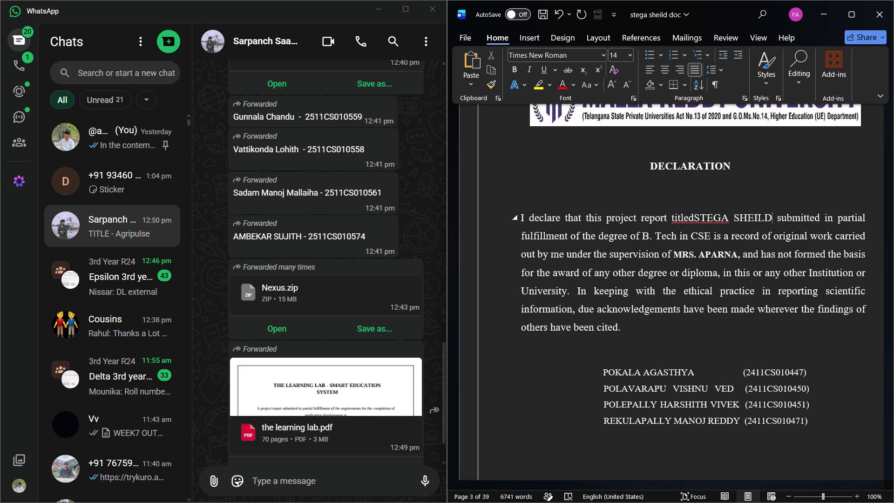
pyautogui.click(692, 217)
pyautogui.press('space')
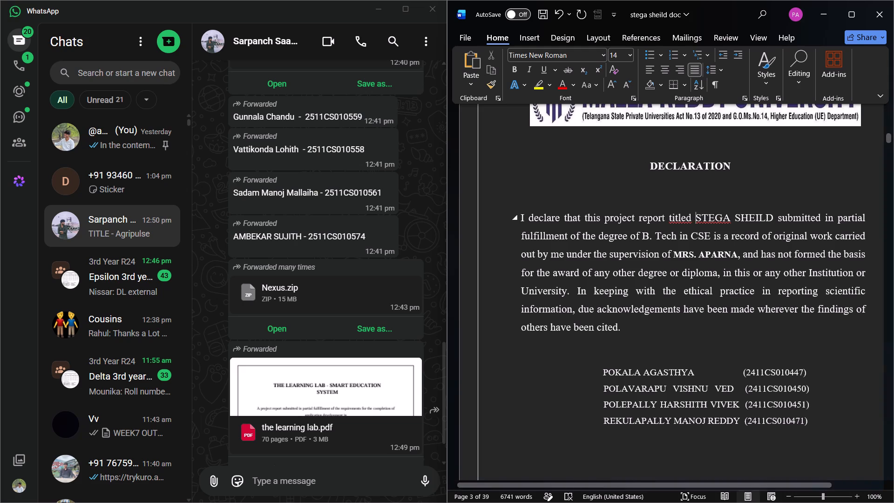
# Make the "STEGA SHEILD" title in the declaration bold.
pyautogui.moveTo(694, 217); pyautogui.dragTo(768, 226)
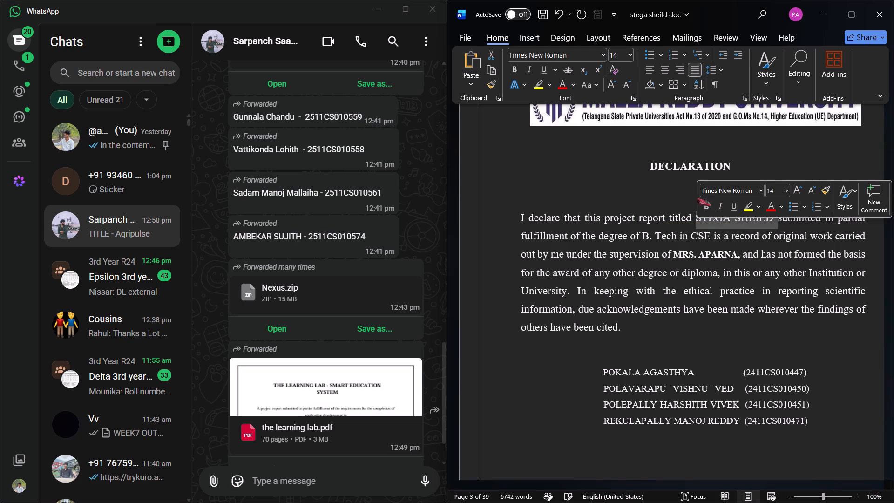
pyautogui.click(705, 200)
pyautogui.click(615, 162)
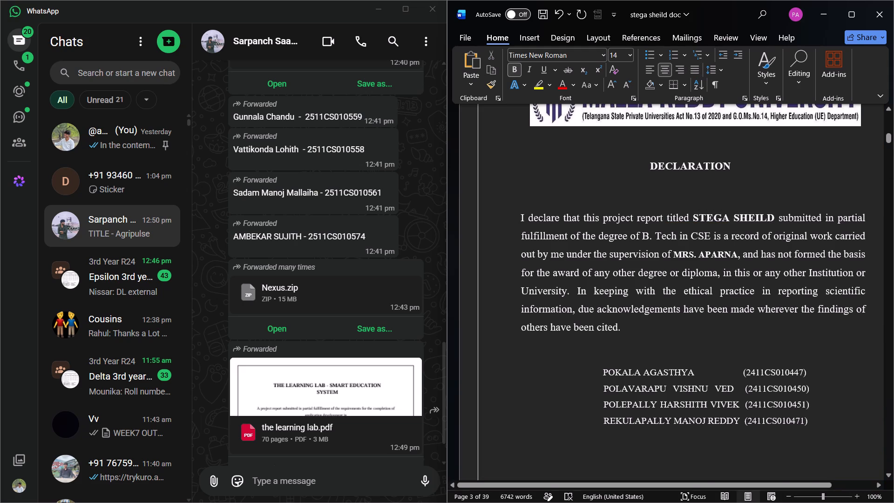
# Replace the declaration's four student names and roll numbers with the student list copied from the title page.
pyautogui.scroll(20, 642, 373)
pyautogui.scroll(19, 642, 373)
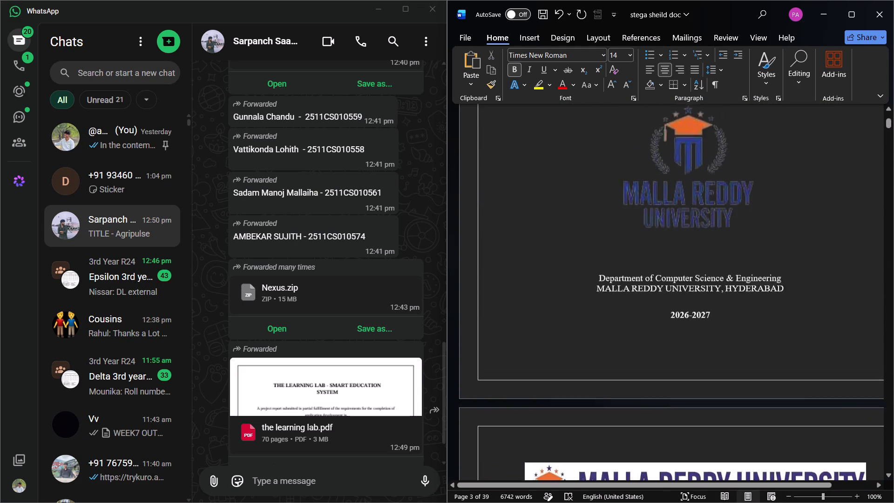
pyautogui.scroll(6, 654, 307)
pyautogui.moveTo(596, 137); pyautogui.dragTo(765, 187)
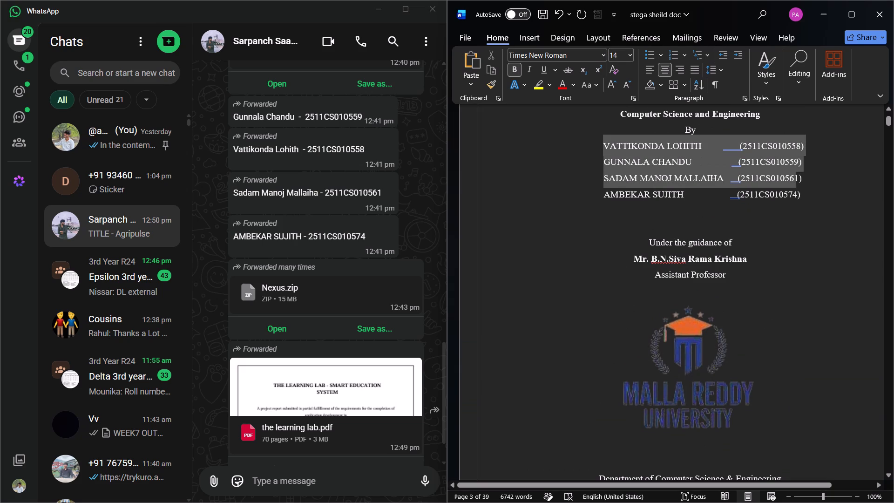
pyautogui.moveTo(765, 187); pyautogui.dragTo(812, 198)
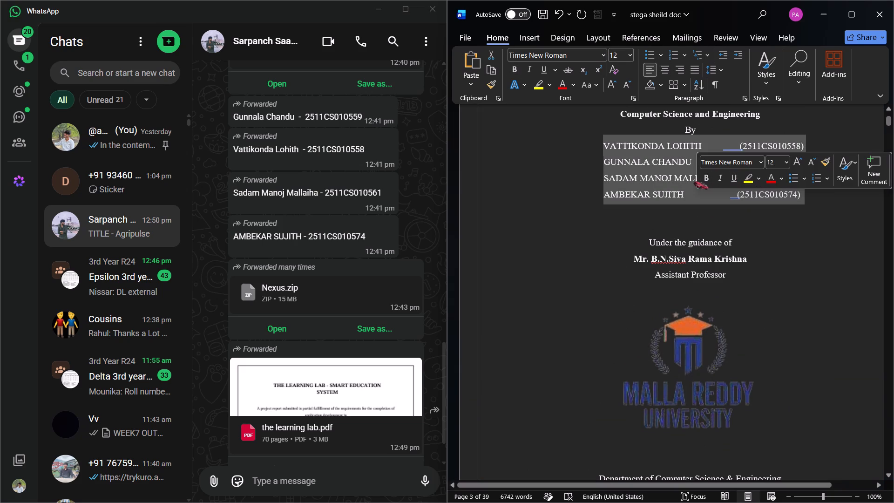
pyautogui.hotkey('ctrl', 'c')
pyautogui.hotkey('ctrl', 'c')
pyautogui.moveTo(746, 247); pyautogui.dragTo(765, 260)
pyautogui.scroll(-2, 767, 271)
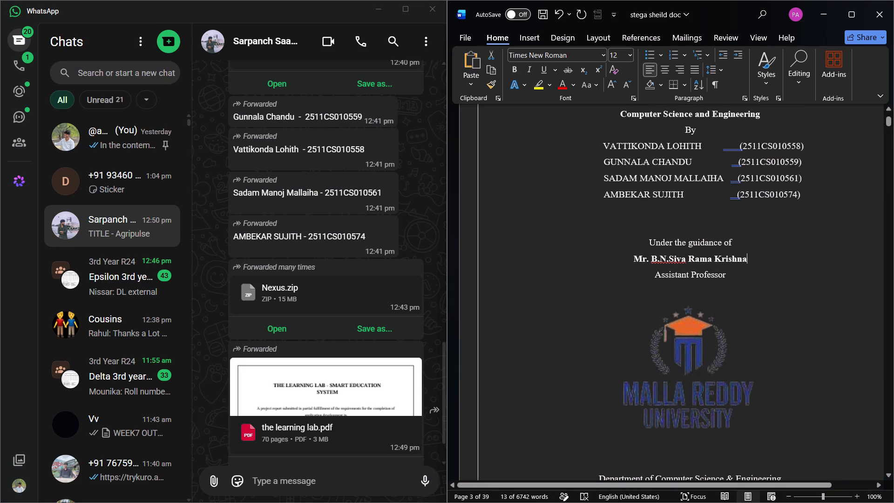
pyautogui.scroll(-20, 767, 272)
pyautogui.scroll(-20, 767, 272)
pyautogui.scroll(-12, 767, 272)
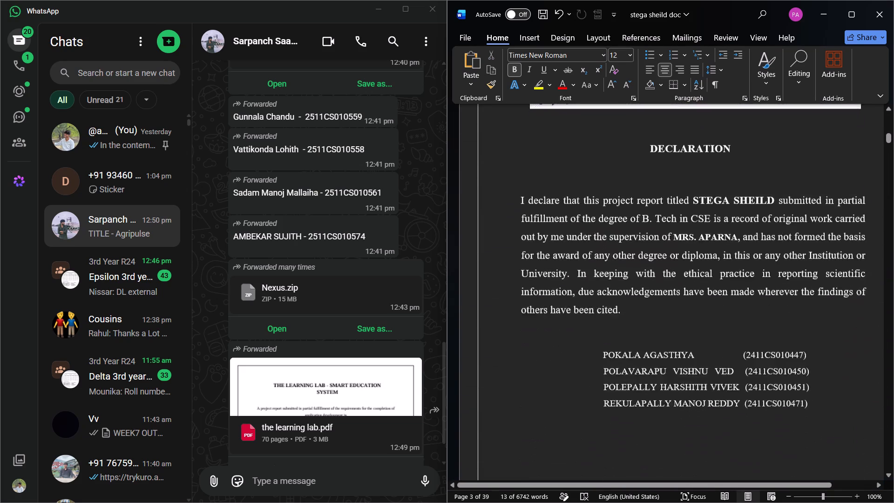
pyautogui.scroll(-1, 758, 299)
pyautogui.moveTo(601, 150); pyautogui.dragTo(849, 204)
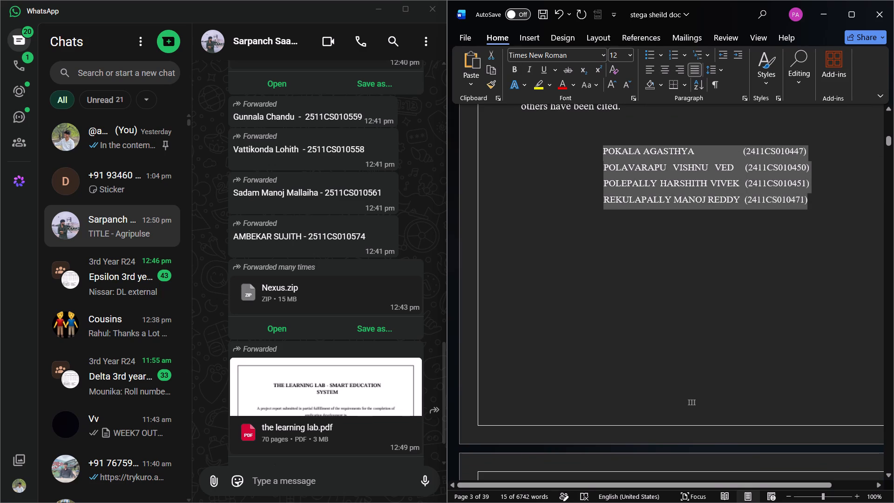
pyautogui.hotkey('ctrl', 'v')
pyautogui.scroll(-2, 696, 257)
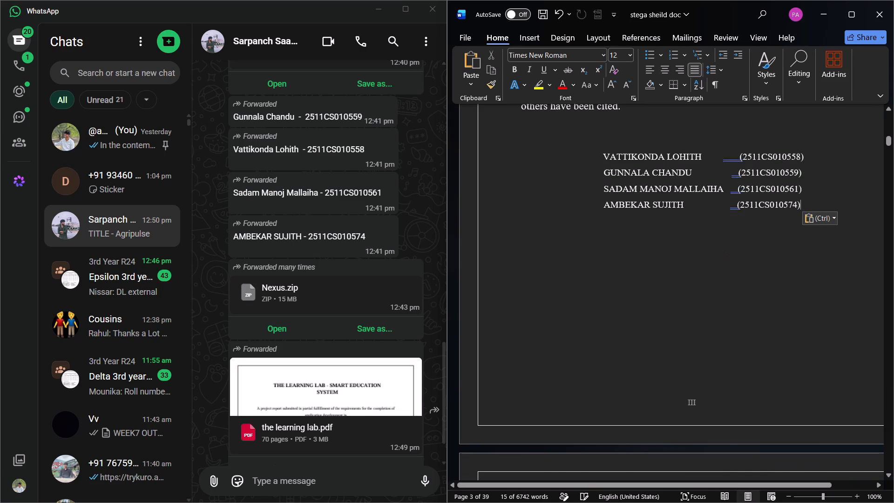
# Replace the project guide's name in the acknowledgement, including its title, with the current guide's name from the clipboard history.
pyautogui.scroll(-15, 696, 257)
pyautogui.scroll(2, 716, 268)
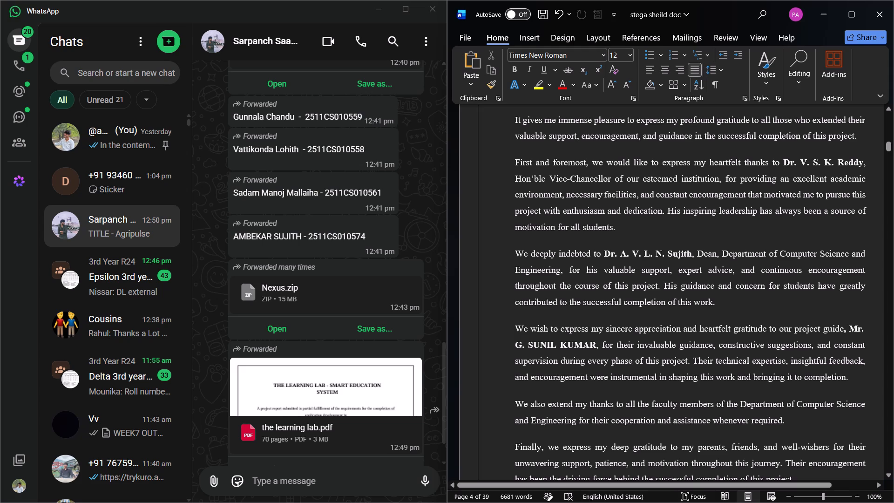
pyautogui.moveTo(596, 348); pyautogui.dragTo(514, 347)
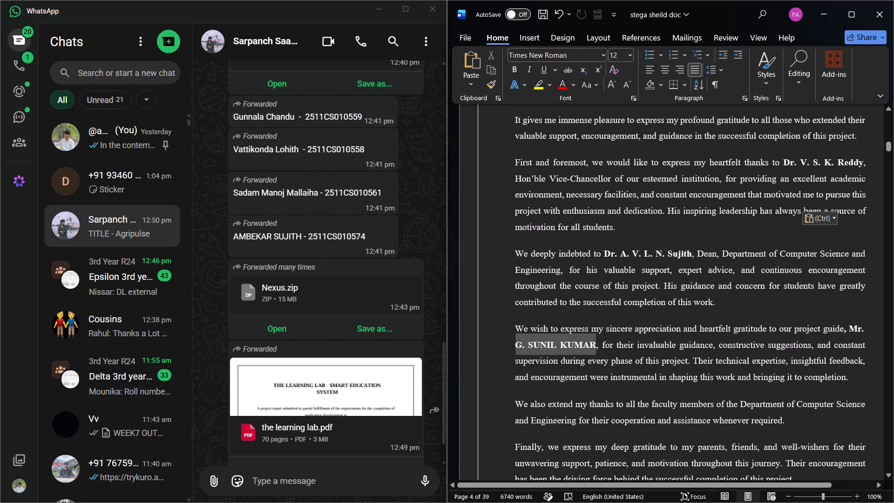
pyautogui.moveTo(514, 347); pyautogui.dragTo(853, 326)
pyautogui.moveTo(853, 326); pyautogui.dragTo(851, 326)
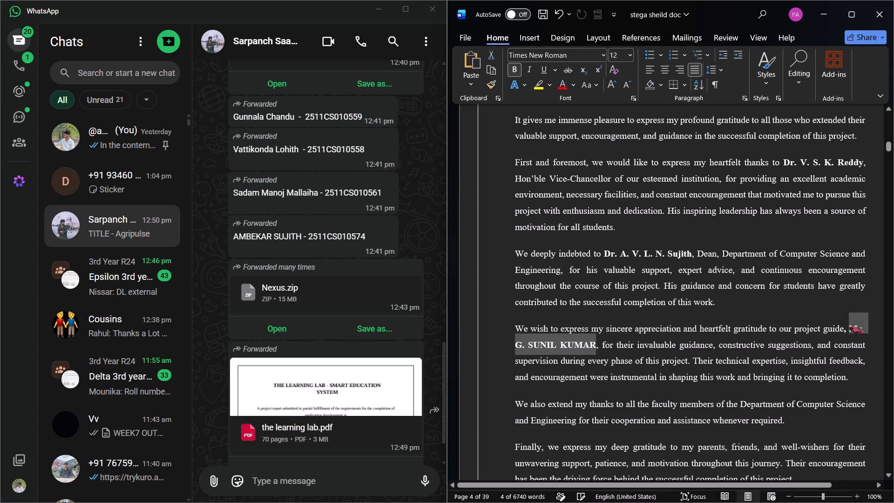
pyautogui.press('super+v')
pyautogui.scroll(-4, 733, 236)
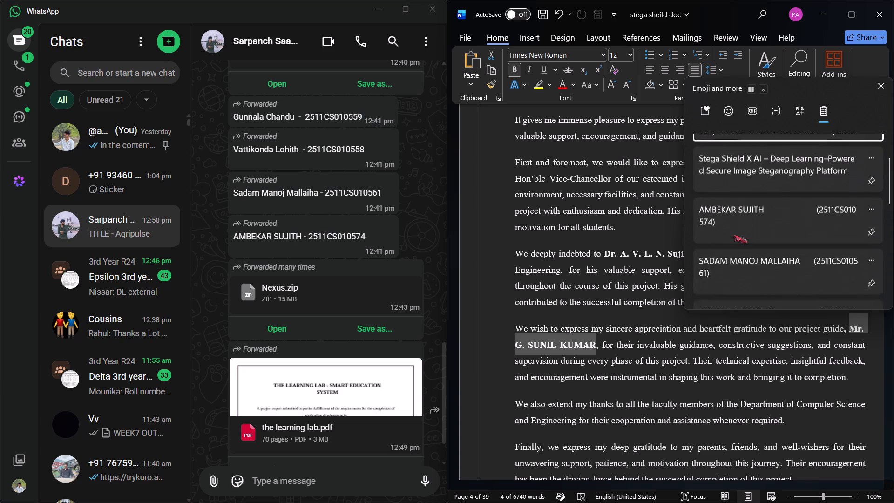
pyautogui.scroll(-8, 733, 236)
pyautogui.scroll(1, 733, 240)
pyautogui.scroll(-12, 732, 249)
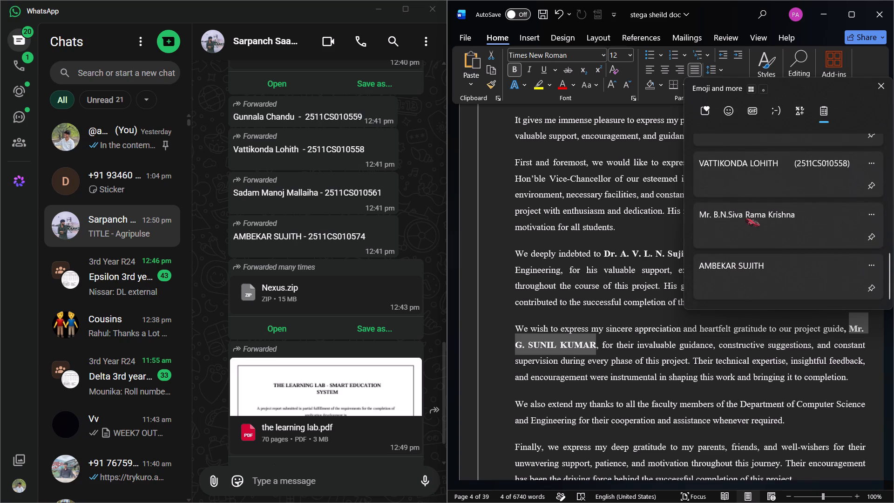
pyautogui.click(746, 219)
pyautogui.hotkey('ctrl', 'v')
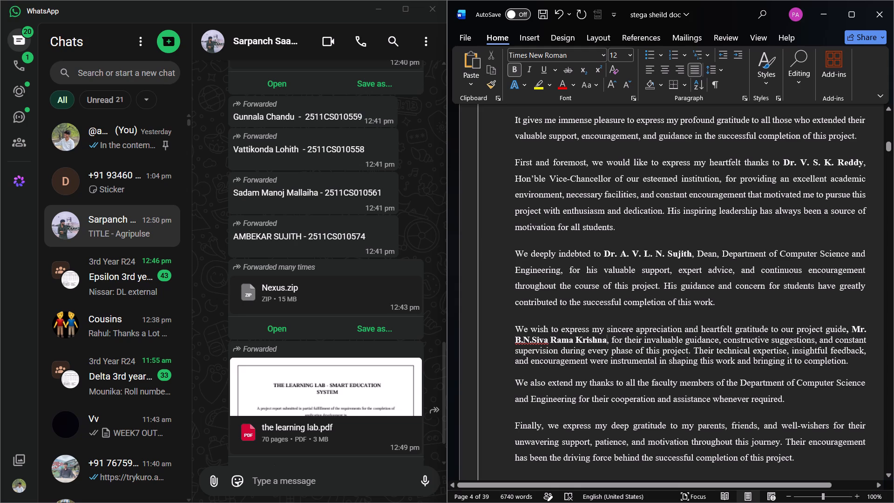
# Change the project guide's title and name in the acknowledgement to uppercase.
pyautogui.moveTo(607, 339); pyautogui.dragTo(790, 345)
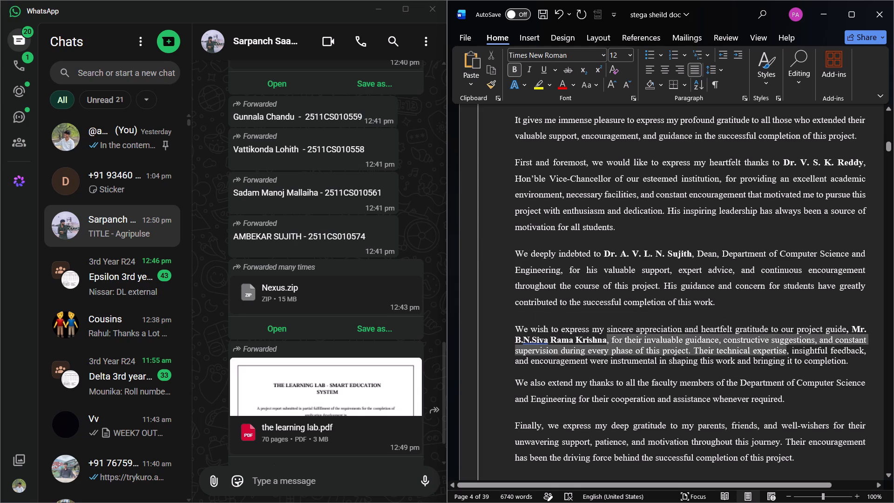
pyautogui.moveTo(790, 345); pyautogui.dragTo(854, 327)
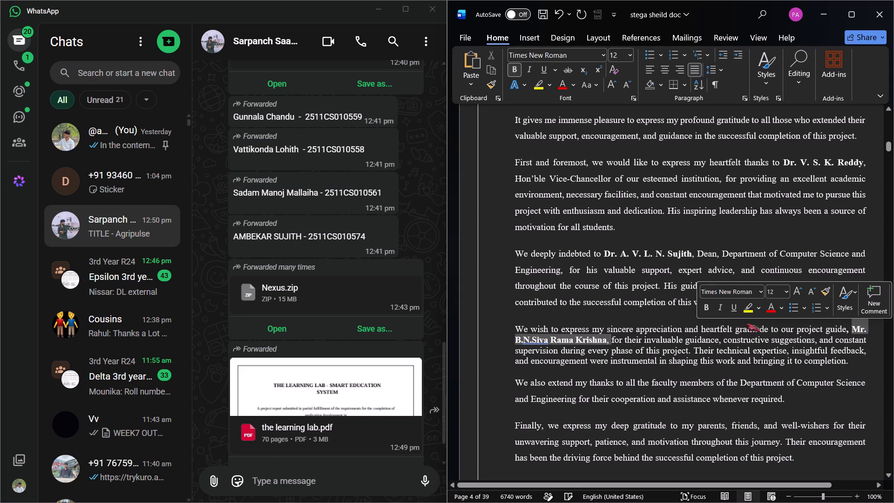
pyautogui.click(596, 88)
pyautogui.click(607, 129)
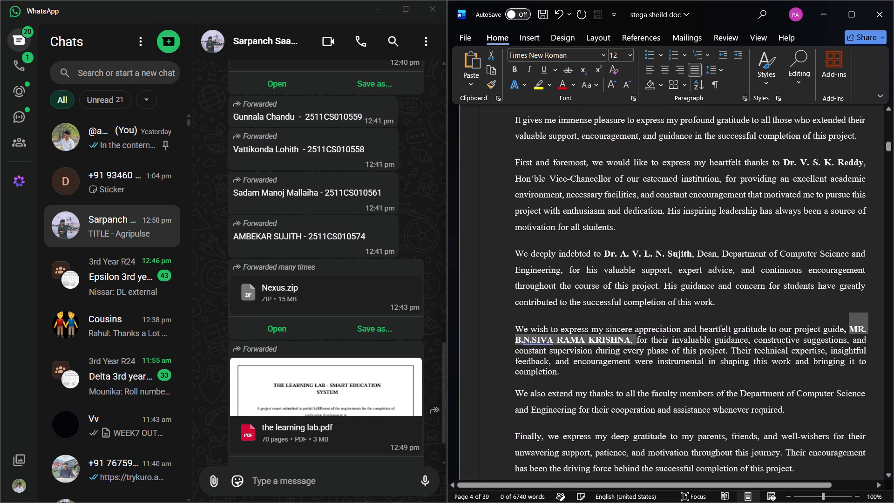
pyautogui.click(743, 318)
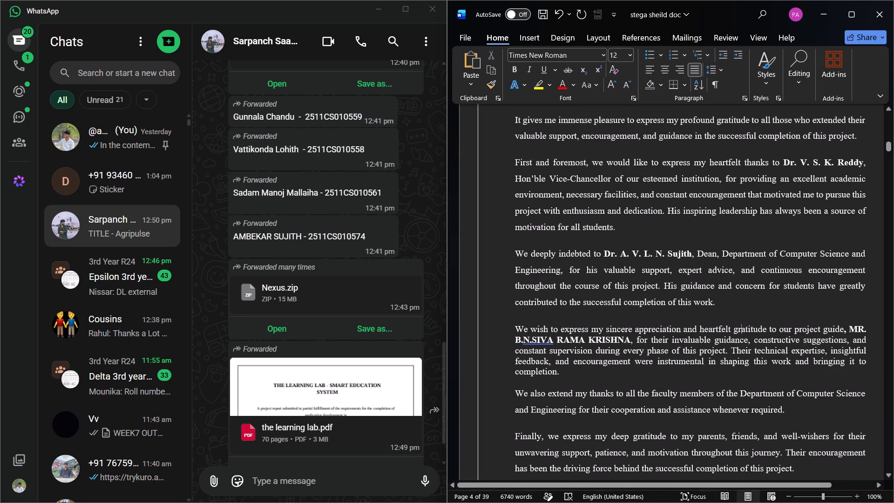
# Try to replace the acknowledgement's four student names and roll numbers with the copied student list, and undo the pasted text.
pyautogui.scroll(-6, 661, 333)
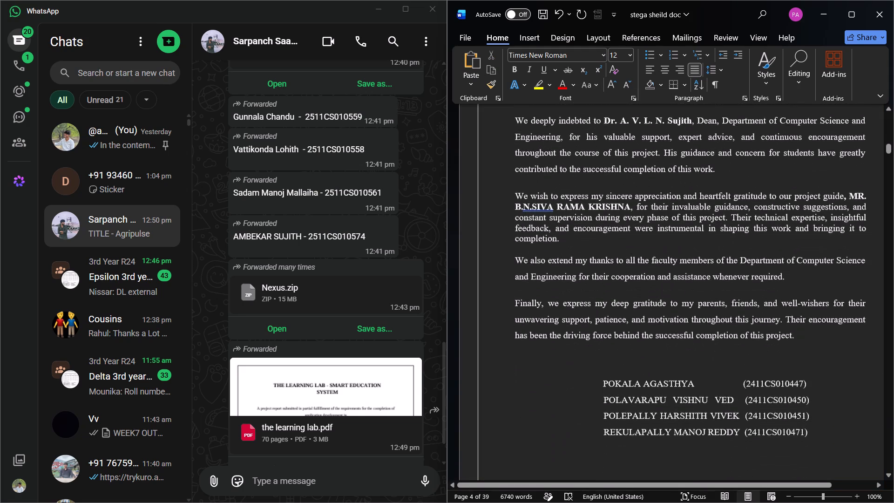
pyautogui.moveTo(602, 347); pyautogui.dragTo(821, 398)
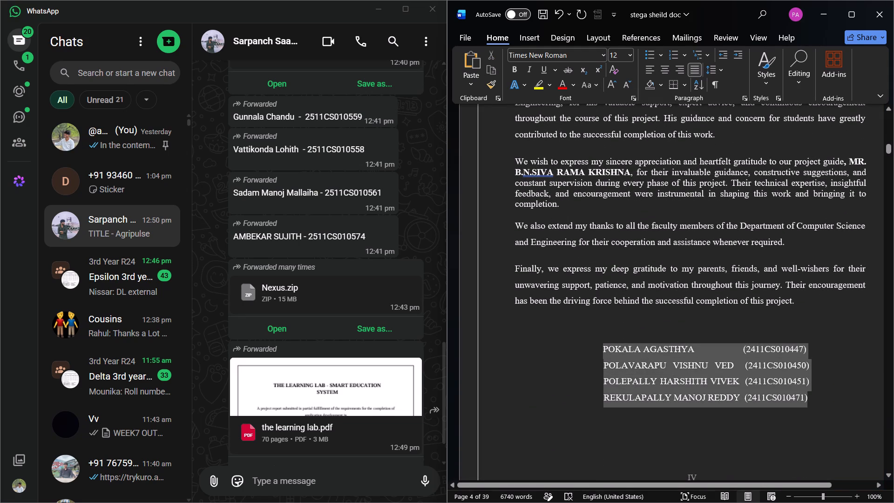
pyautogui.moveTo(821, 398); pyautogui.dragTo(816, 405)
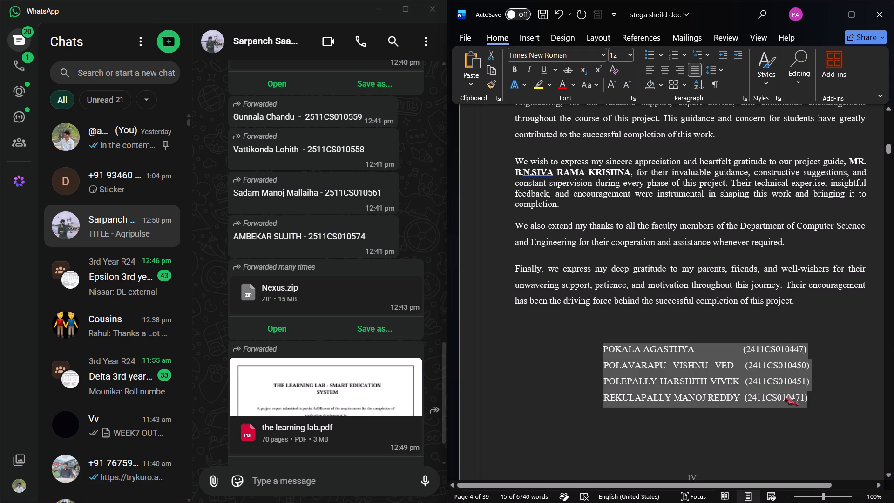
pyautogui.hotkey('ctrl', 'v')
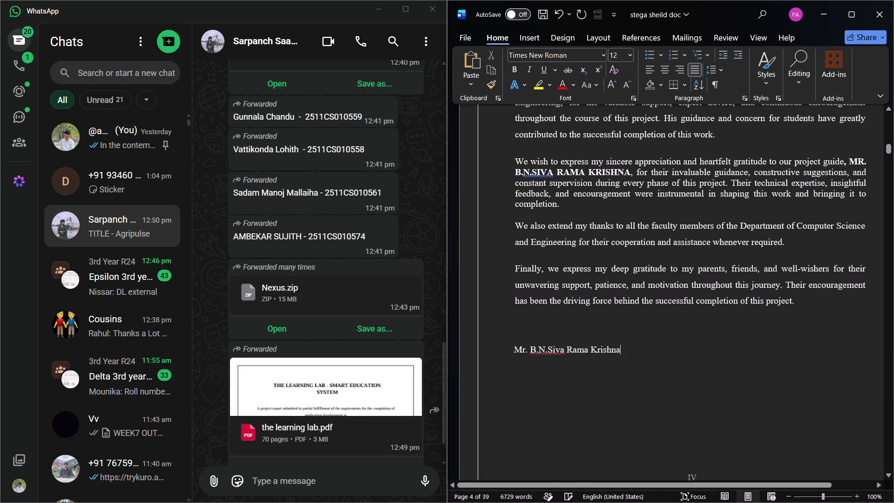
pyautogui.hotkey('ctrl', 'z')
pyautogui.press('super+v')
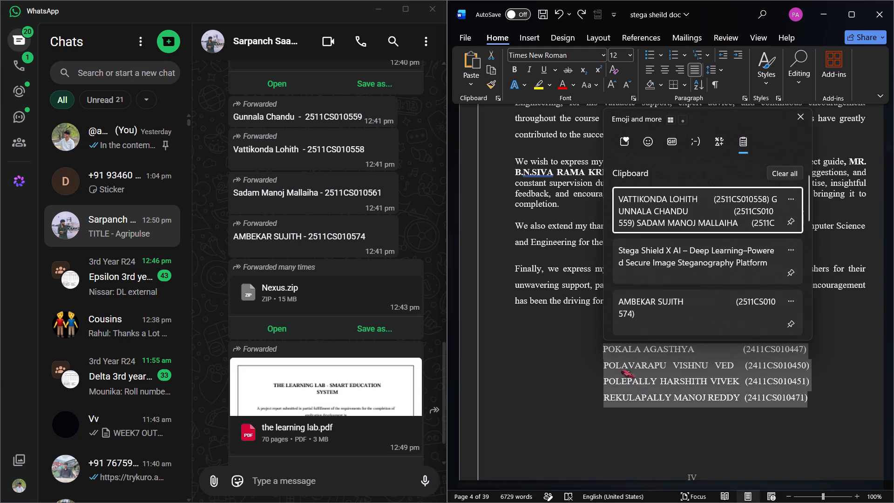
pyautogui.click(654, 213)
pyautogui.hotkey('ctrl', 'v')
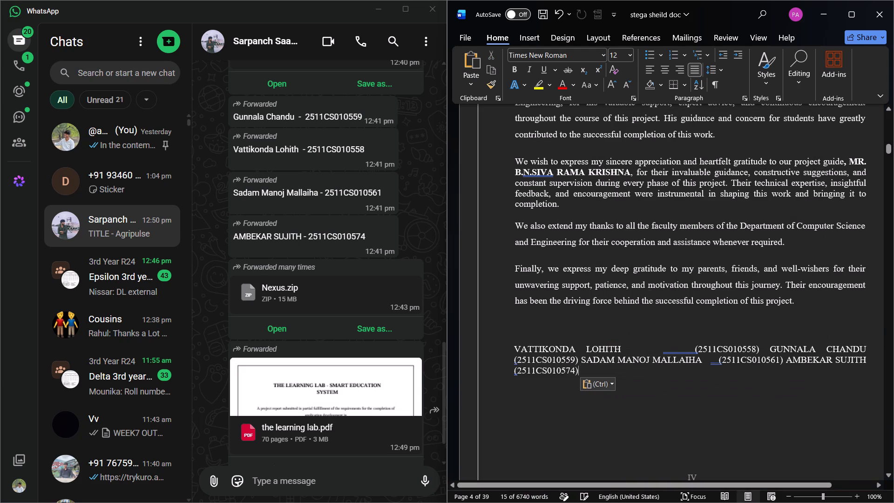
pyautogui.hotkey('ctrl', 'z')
# Replace the acknowledgement's four student names and roll numbers with the student list copied from the declaration.
pyautogui.scroll(11, 599, 299)
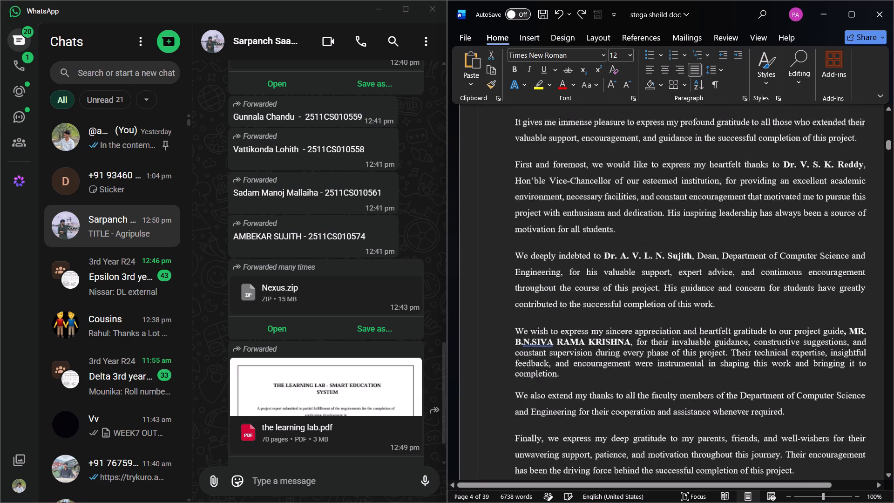
pyautogui.scroll(14, 603, 293)
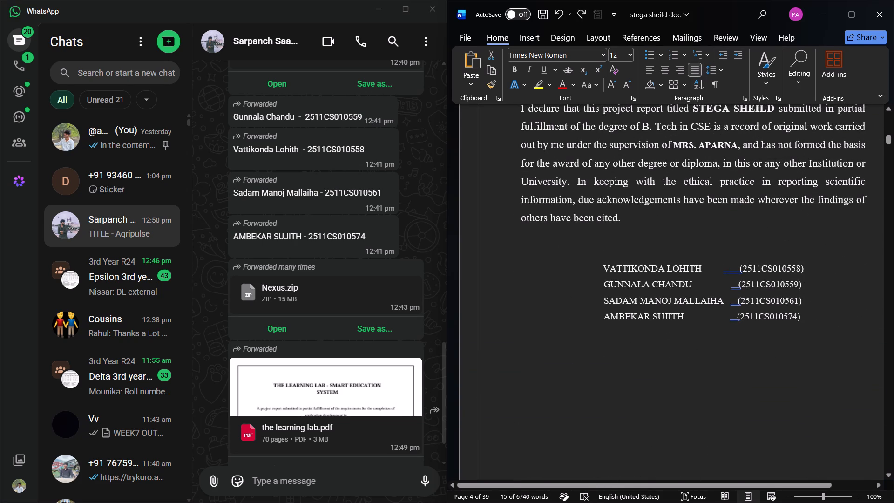
pyautogui.click(757, 360)
pyautogui.moveTo(584, 258); pyautogui.dragTo(584, 258)
pyautogui.moveTo(584, 258); pyautogui.dragTo(808, 316)
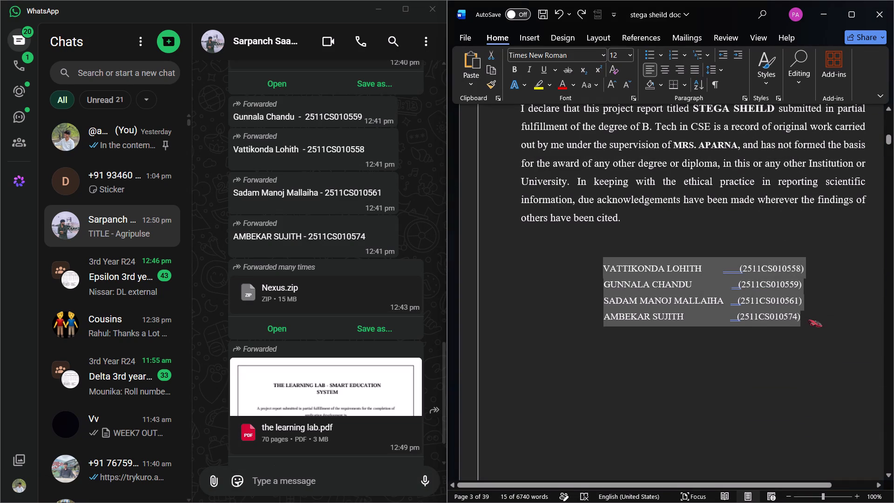
pyautogui.hotkey('ctrl', 'c')
pyautogui.hotkey('ctrl', 'c')
pyautogui.scroll(-20, 763, 388)
pyautogui.scroll(-2, 763, 388)
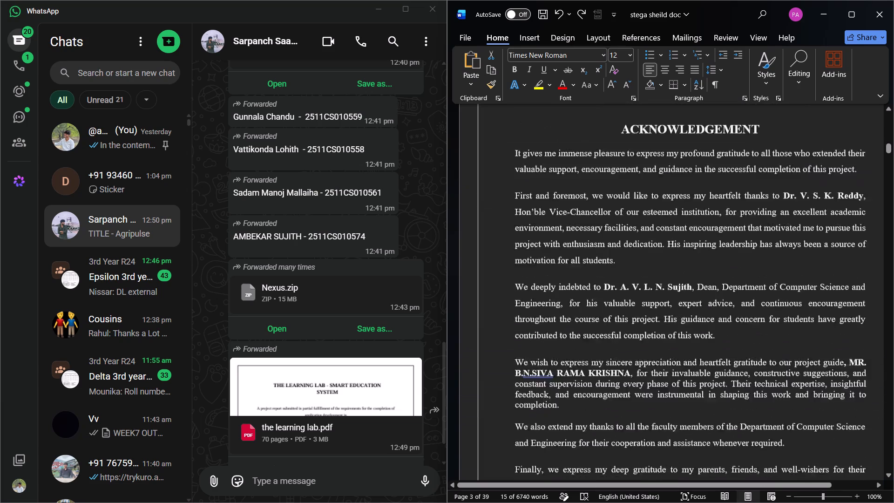
pyautogui.scroll(-10, 761, 392)
pyautogui.moveTo(583, 145); pyautogui.dragTo(805, 206)
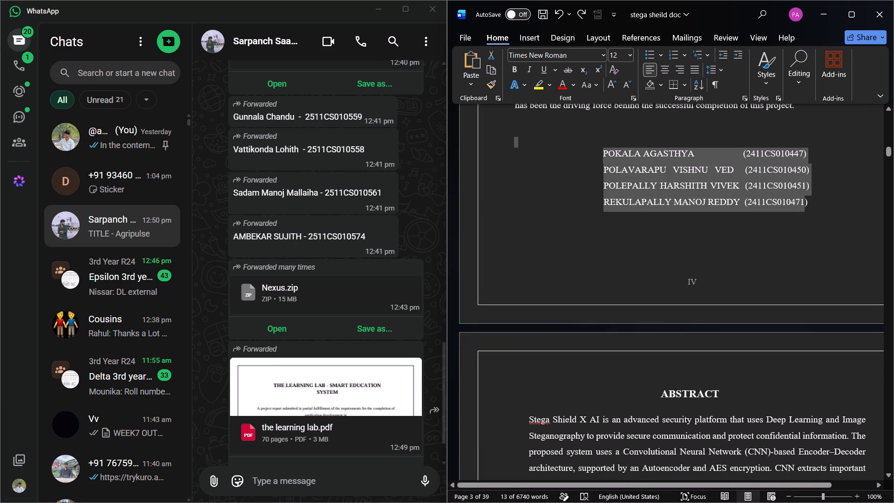
pyautogui.moveTo(805, 206); pyautogui.dragTo(815, 206)
pyautogui.hotkey('ctrl', 'v')
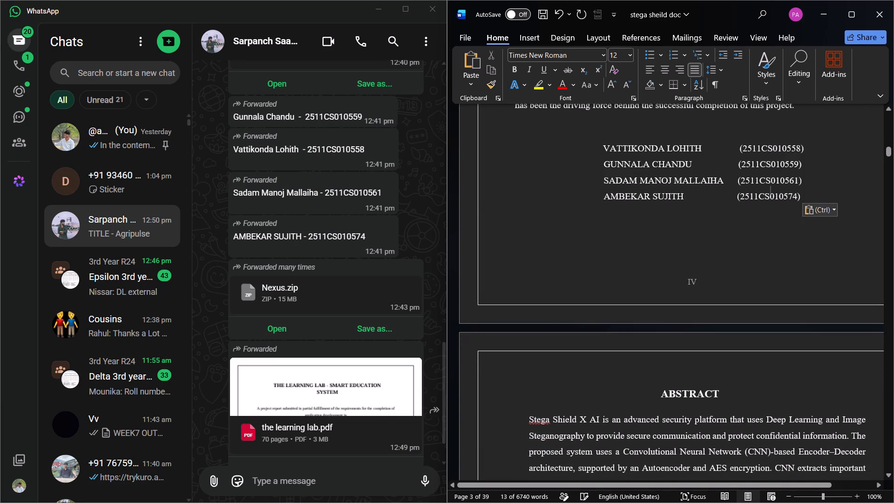
# Change "eXplainable" to "explainable" in the last paragraph of the abstract.
pyautogui.scroll(-16, 775, 250)
pyautogui.scroll(2, 774, 257)
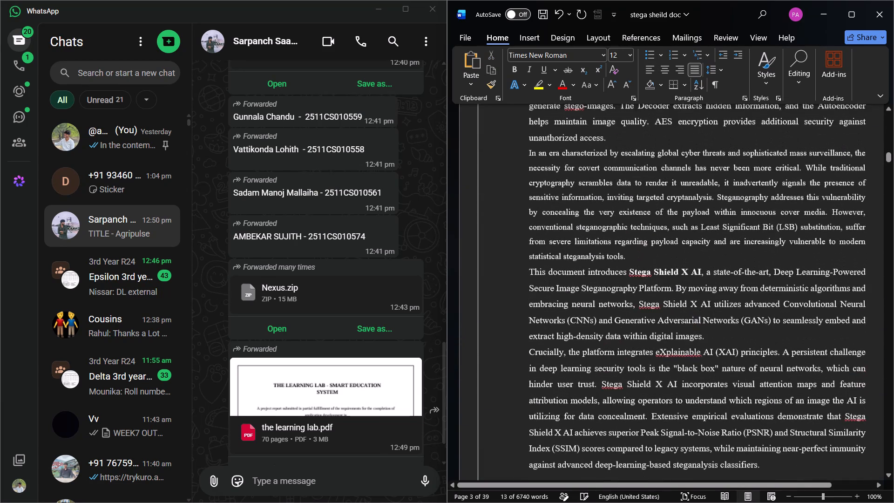
pyautogui.scroll(4, 774, 257)
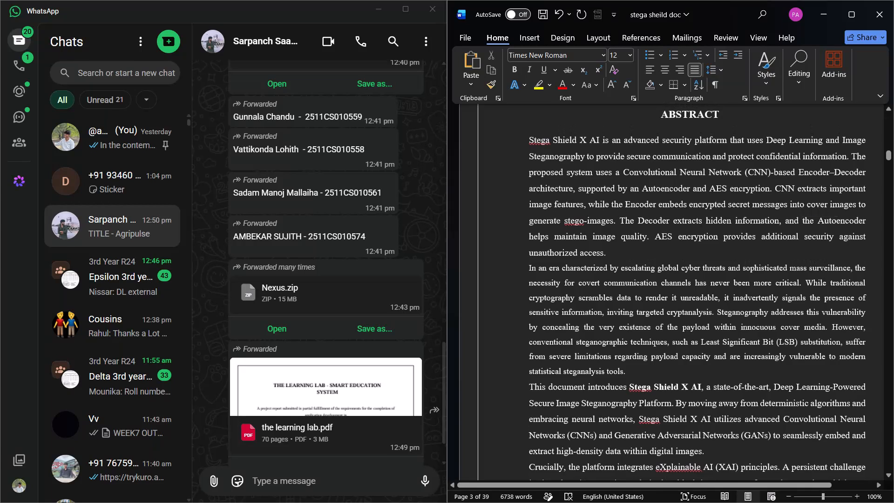
pyautogui.scroll(-1, 774, 257)
pyautogui.scroll(1, 821, 205)
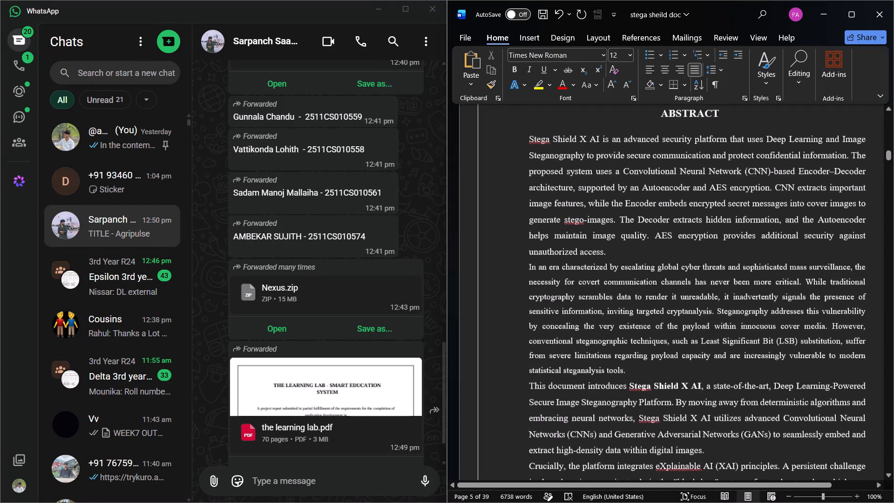
pyautogui.scroll(-7, 731, 203)
pyautogui.scroll(-1, 711, 258)
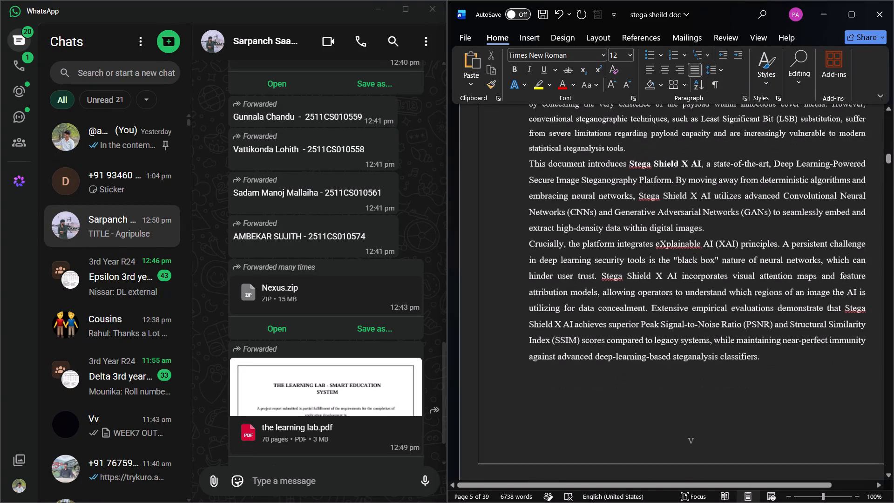
pyautogui.click(666, 241)
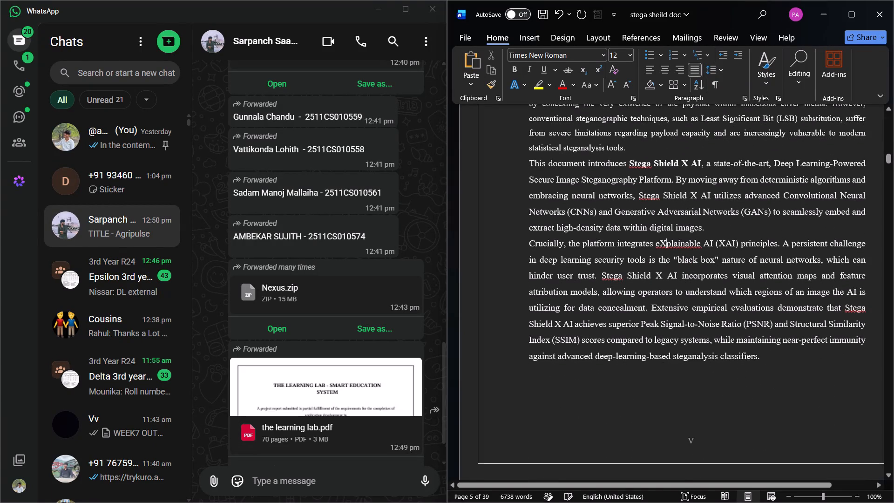
pyautogui.press('BackSpace')
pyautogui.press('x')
# Replace the capital X in "eXplainable" with a lowercase x in the abstract's last paragraph.
pyautogui.press('BackSpace')
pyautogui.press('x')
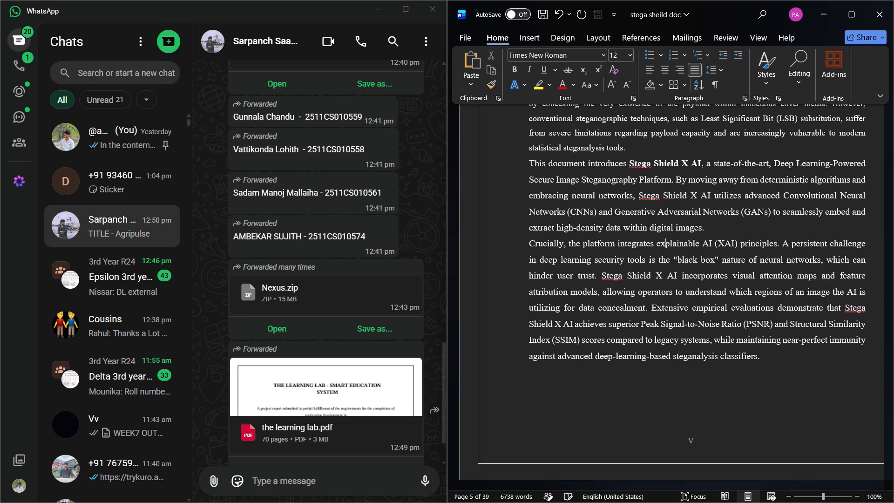
# Set the body paragraphs on page 8, before section 1.2, to font size 12.
pyautogui.scroll(-3, 745, 333)
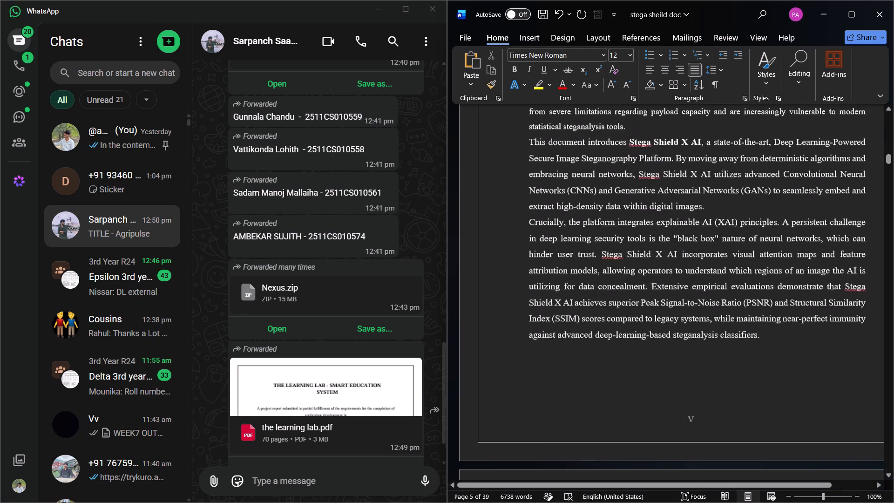
pyautogui.scroll(-8, 749, 350)
pyautogui.scroll(-15, 707, 360)
pyautogui.scroll(-7, 688, 365)
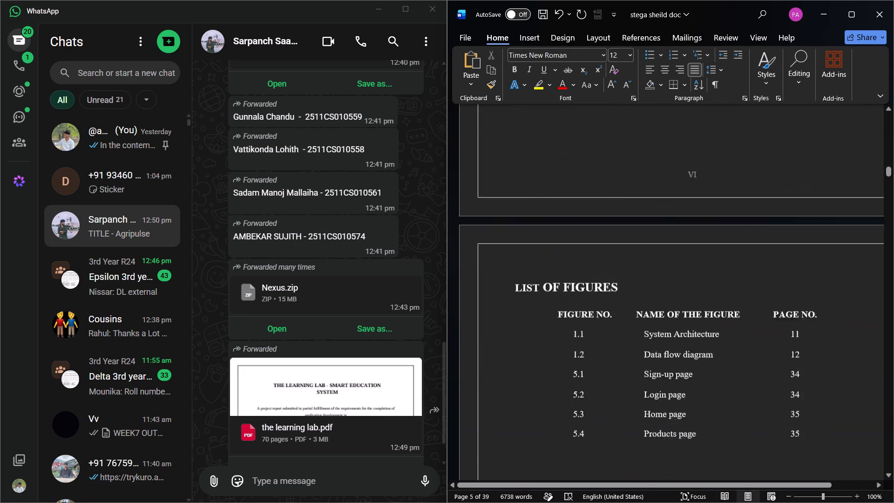
pyautogui.scroll(-5, 688, 365)
pyautogui.scroll(-20, 688, 365)
pyautogui.scroll(-11, 688, 365)
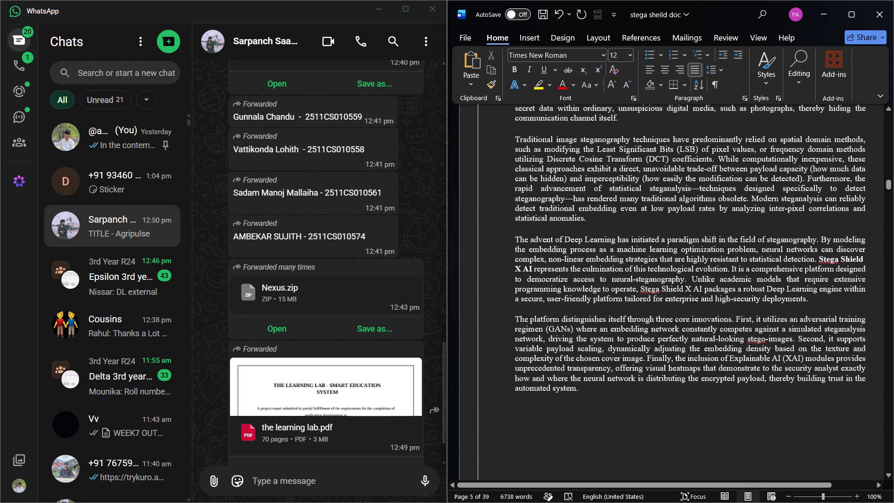
pyautogui.scroll(7, 688, 365)
pyautogui.moveTo(508, 225); pyautogui.dragTo(589, 328)
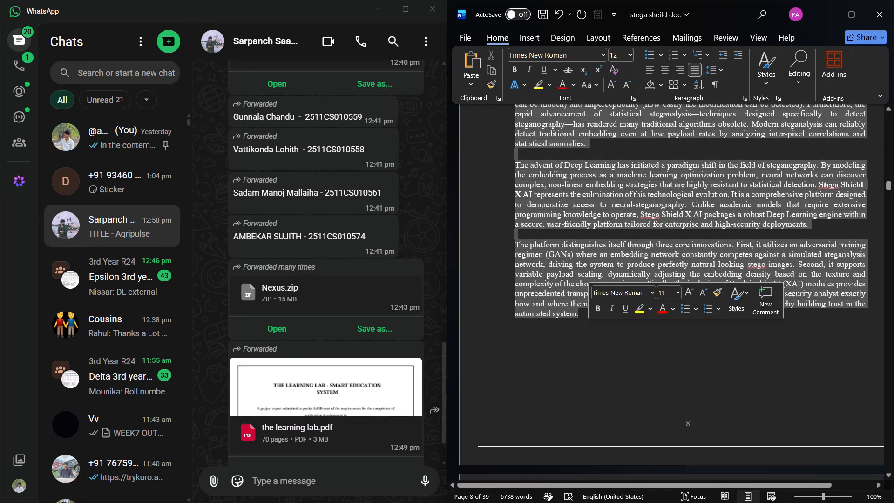
pyautogui.click(664, 291)
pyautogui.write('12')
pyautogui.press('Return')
pyautogui.click(589, 384)
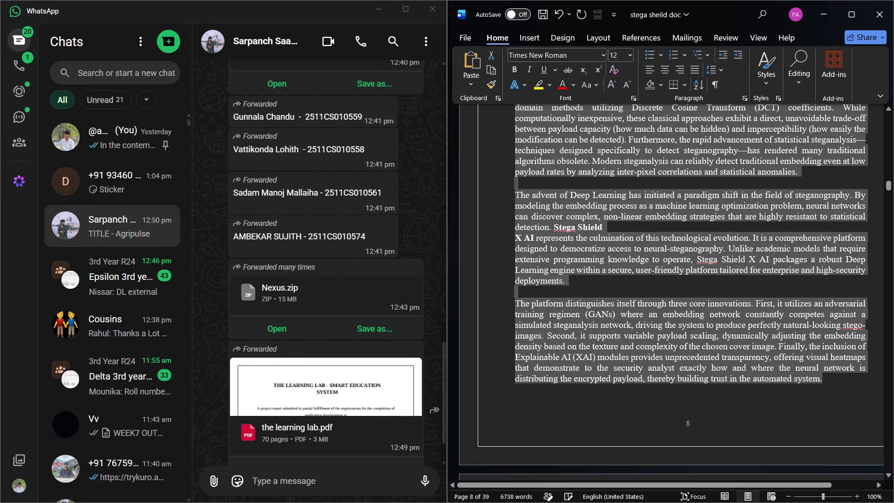
# Delete a blank line above the "1.2 Summary of Project" heading on the following page.
pyautogui.scroll(-7, 589, 384)
pyautogui.click(562, 362)
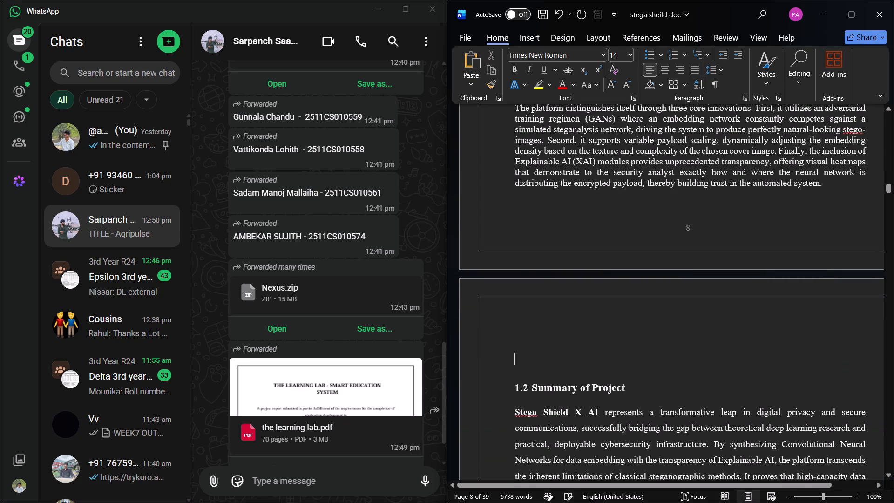
pyautogui.press('BackSpace')
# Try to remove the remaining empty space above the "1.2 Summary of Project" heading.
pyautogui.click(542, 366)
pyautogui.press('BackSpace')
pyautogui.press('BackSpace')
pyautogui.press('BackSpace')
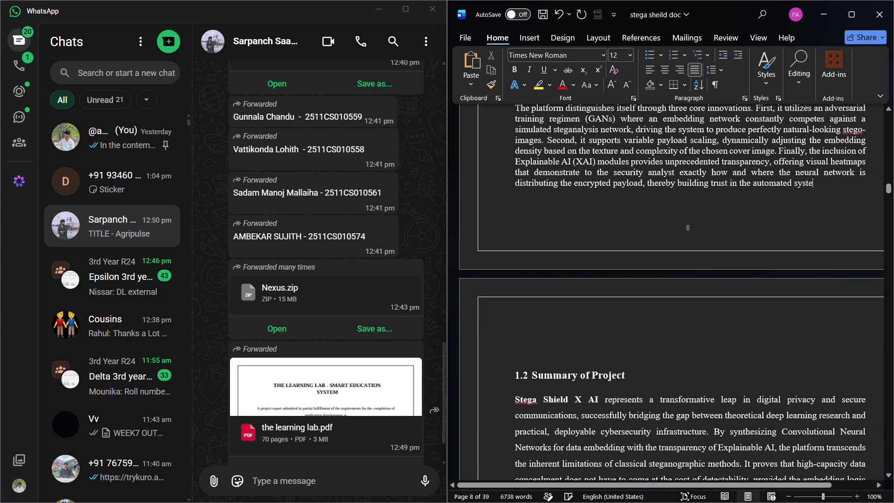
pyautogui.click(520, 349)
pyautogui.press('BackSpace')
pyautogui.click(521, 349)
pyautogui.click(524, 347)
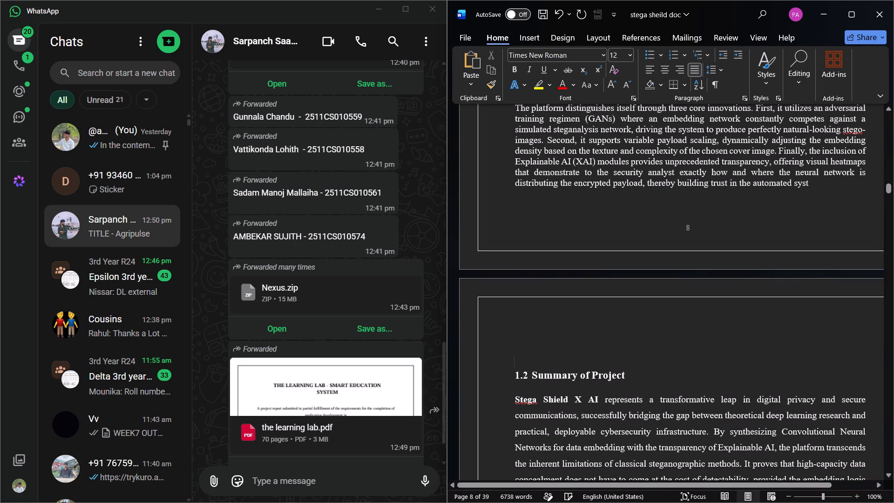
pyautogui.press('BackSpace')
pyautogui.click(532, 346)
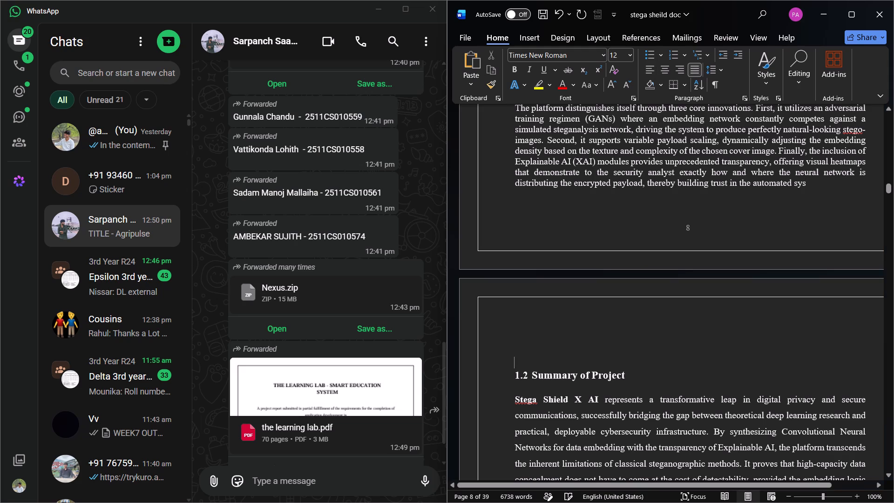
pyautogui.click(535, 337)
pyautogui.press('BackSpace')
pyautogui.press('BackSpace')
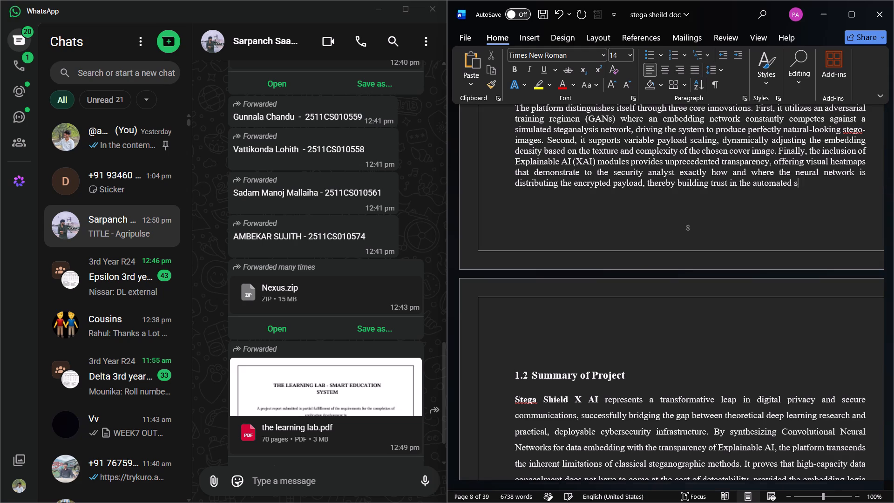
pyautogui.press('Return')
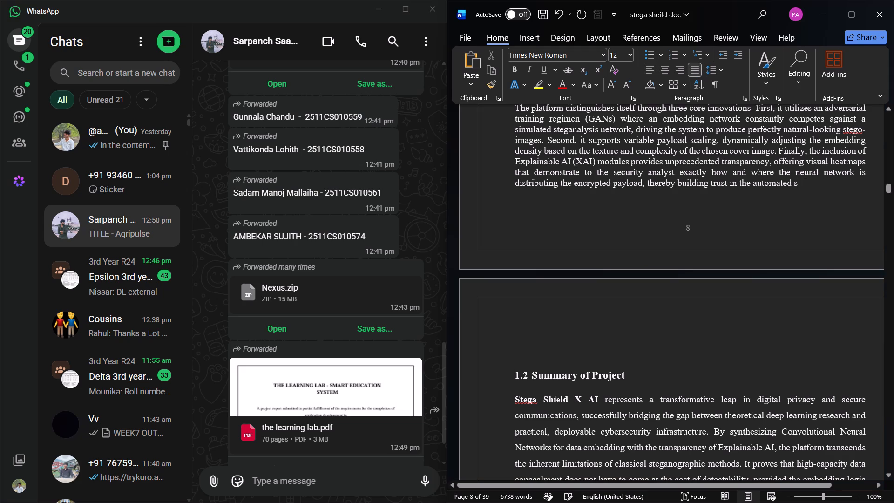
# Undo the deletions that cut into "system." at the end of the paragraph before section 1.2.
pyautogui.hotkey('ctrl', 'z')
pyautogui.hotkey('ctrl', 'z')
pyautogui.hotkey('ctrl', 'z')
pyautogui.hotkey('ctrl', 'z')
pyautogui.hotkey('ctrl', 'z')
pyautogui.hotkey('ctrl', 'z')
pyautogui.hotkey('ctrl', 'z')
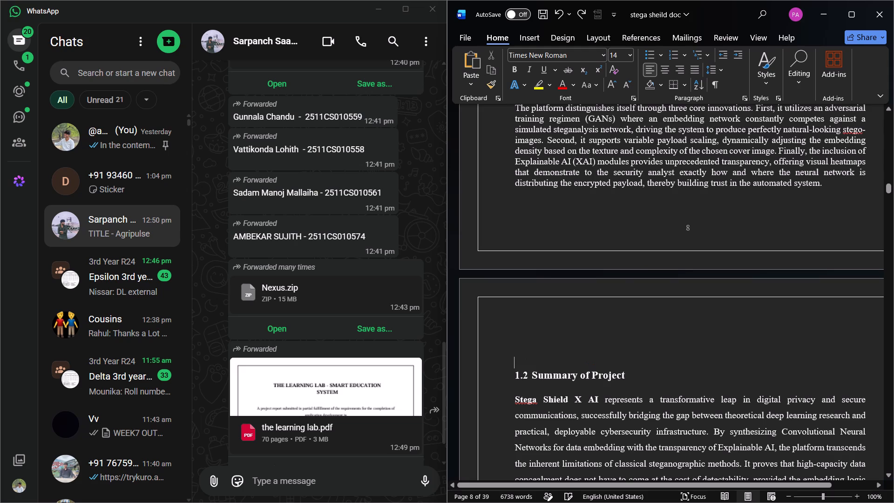
# Check the font size of the closing paragraphs in section 1.2 Summary of Project.
pyautogui.scroll(-13, 582, 365)
pyautogui.scroll(1, 582, 365)
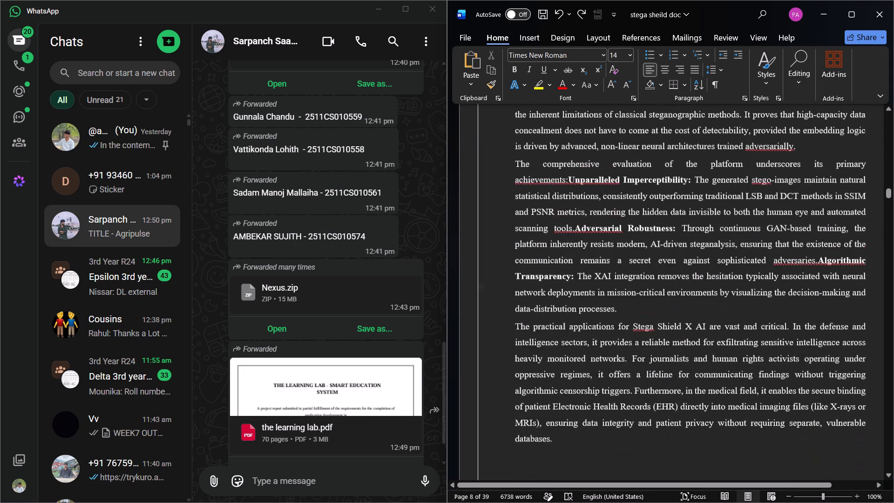
pyautogui.moveTo(548, 461); pyautogui.dragTo(485, 298)
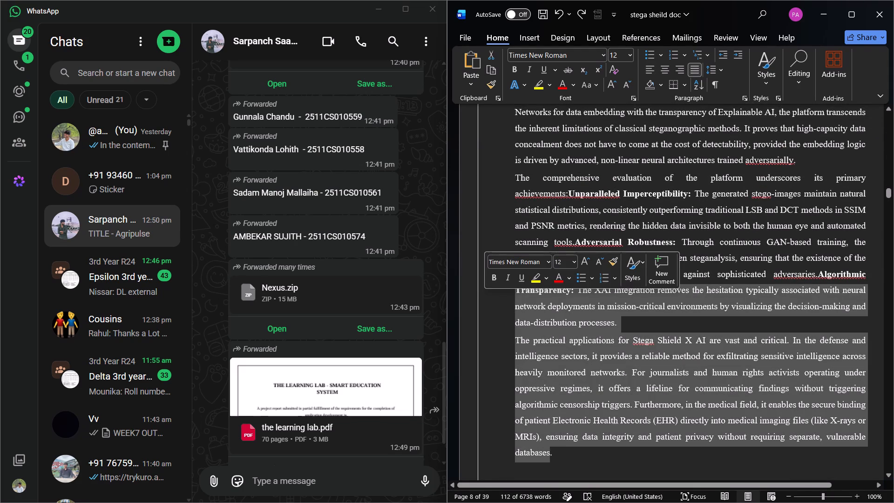
pyautogui.click(500, 346)
pyautogui.scroll(-16, 611, 337)
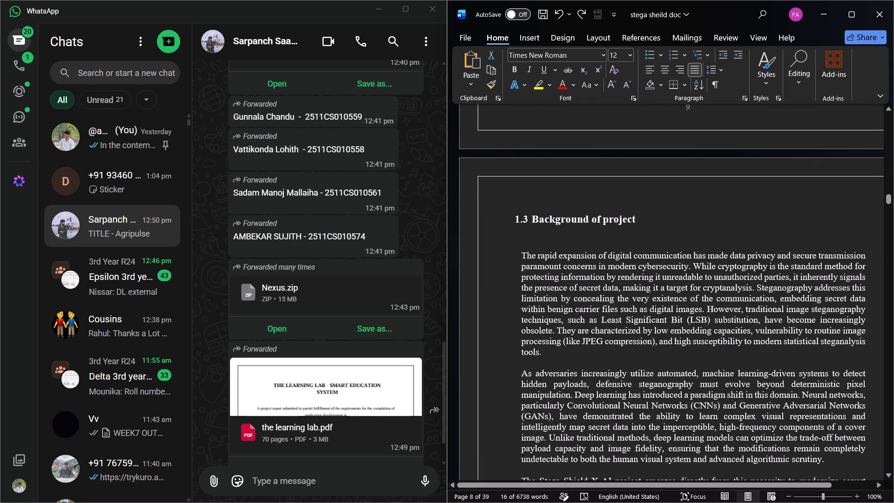
# Set all body paragraphs of section 1.3 Background of project to 12 pt.
pyautogui.moveTo(516, 256); pyautogui.dragTo(791, 458)
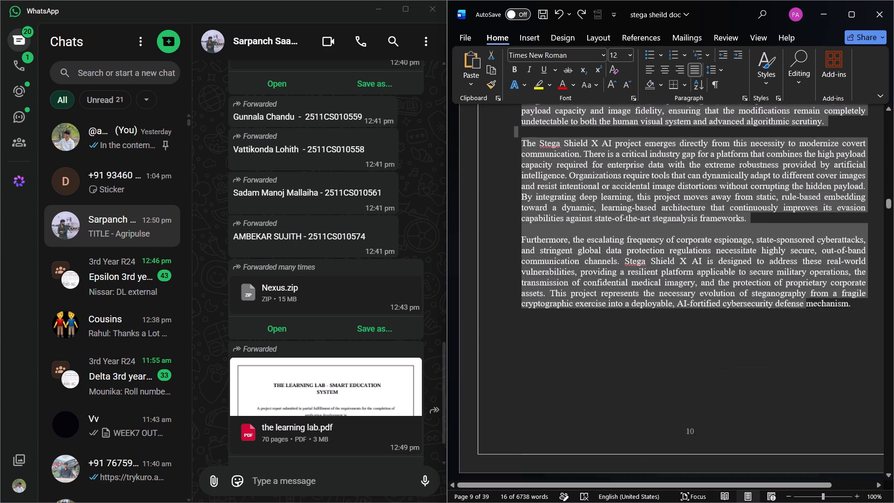
pyautogui.moveTo(791, 458); pyautogui.dragTo(873, 308)
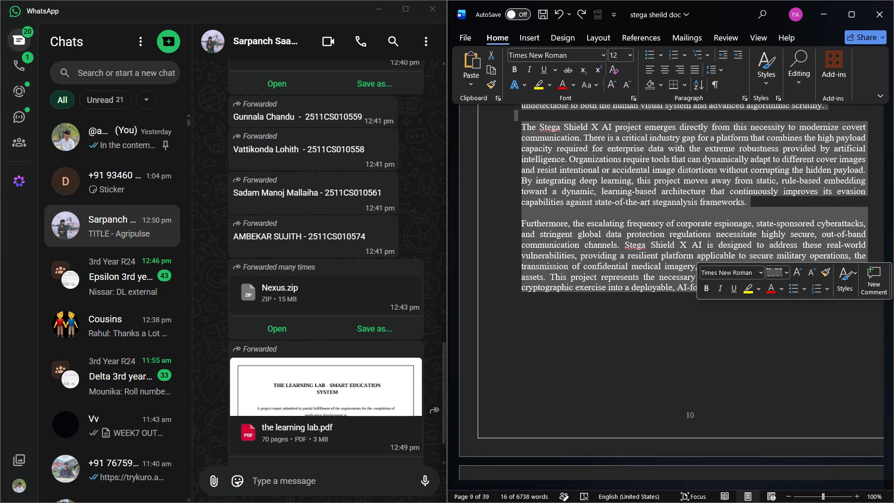
pyautogui.click(773, 272)
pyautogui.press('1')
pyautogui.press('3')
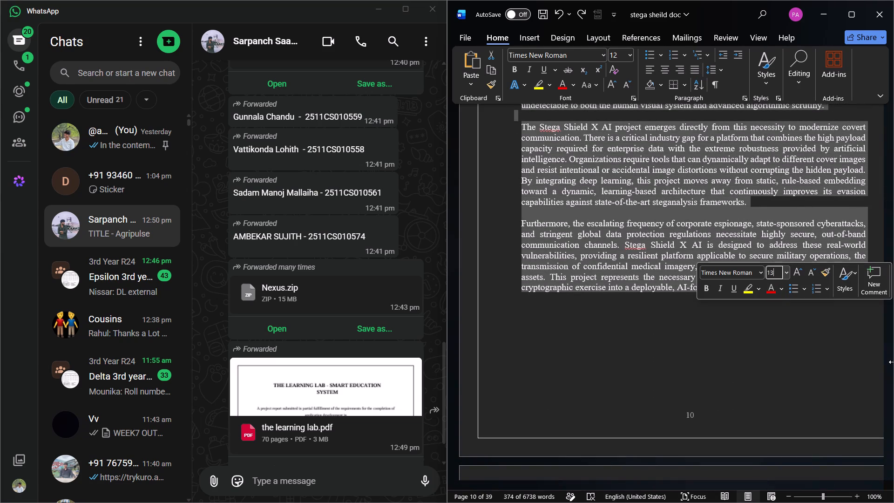
pyautogui.press('BackSpace')
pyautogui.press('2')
pyautogui.press('Return')
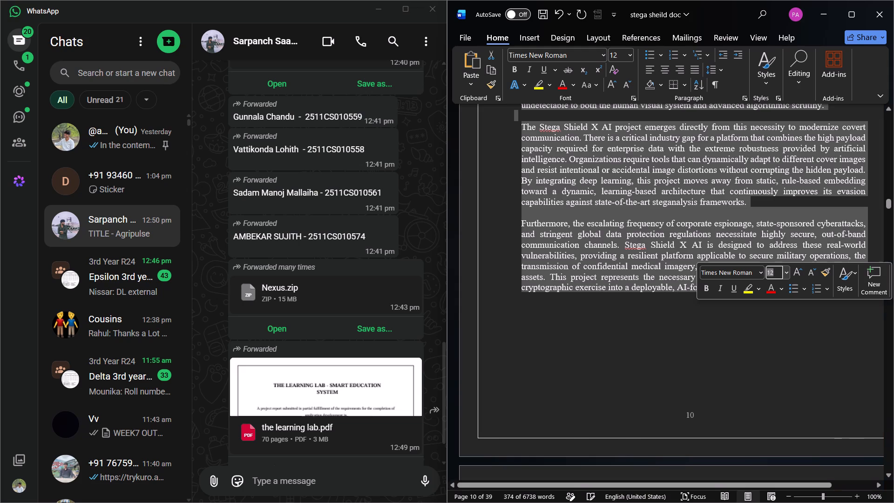
pyautogui.click(745, 321)
# Review the body text and its font size in section 1.4 Objective of Project.
pyautogui.scroll(6, 745, 321)
pyautogui.scroll(-1, 745, 306)
pyautogui.scroll(5, 749, 293)
pyautogui.scroll(-10, 749, 291)
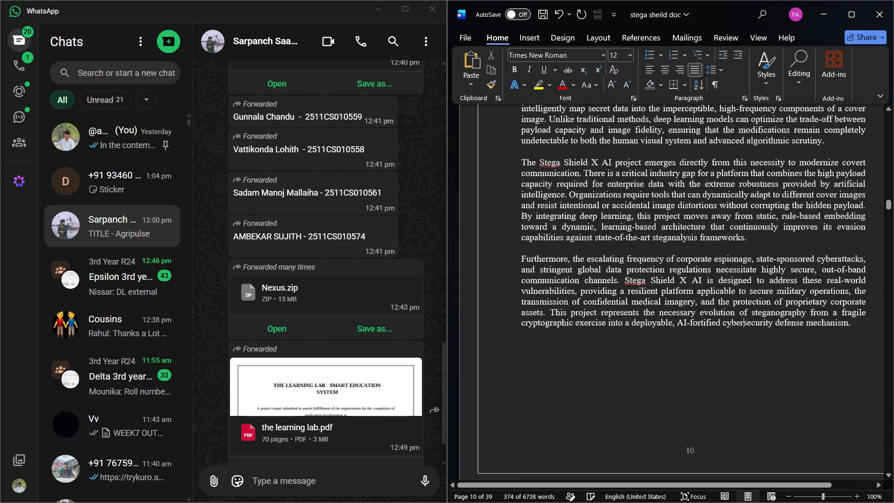
pyautogui.scroll(-11, 758, 309)
pyautogui.scroll(-2, 711, 367)
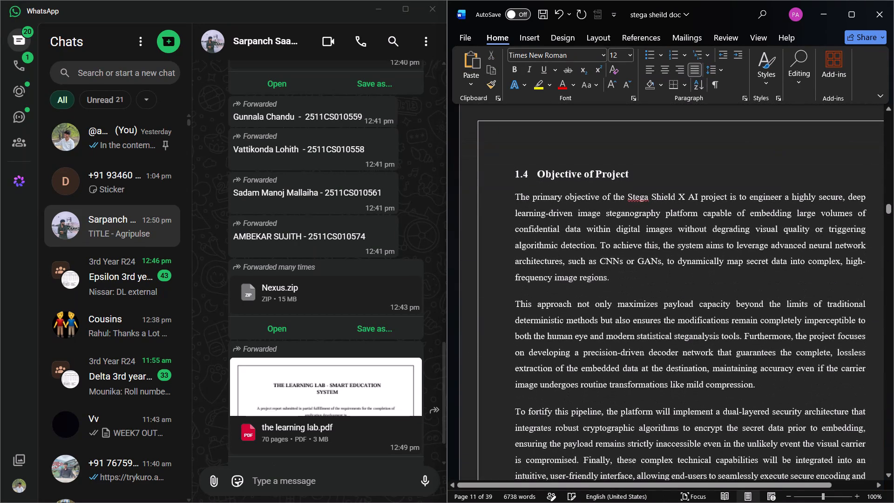
pyautogui.moveTo(517, 195); pyautogui.dragTo(881, 475)
pyautogui.moveTo(736, 339); pyautogui.dragTo(732, 345)
pyautogui.moveTo(635, 319); pyautogui.dragTo(634, 319)
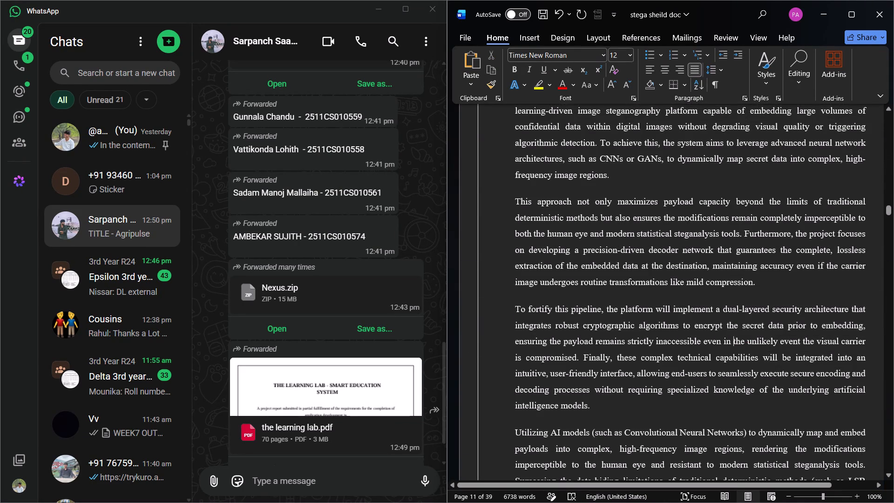
pyautogui.moveTo(634, 319); pyautogui.dragTo(464, 262)
pyautogui.click(671, 322)
pyautogui.scroll(-6, 671, 322)
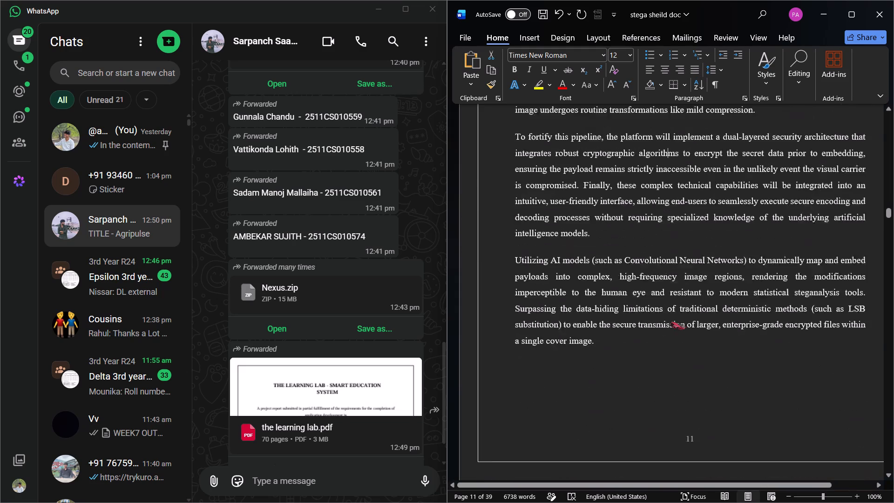
# Examine the text formatting in section 1.5 Goal of Project and in Chapter 2's Literature Survey – 01.
pyautogui.scroll(-12, 671, 322)
pyautogui.scroll(1, 671, 327)
pyautogui.moveTo(510, 276); pyautogui.dragTo(724, 425)
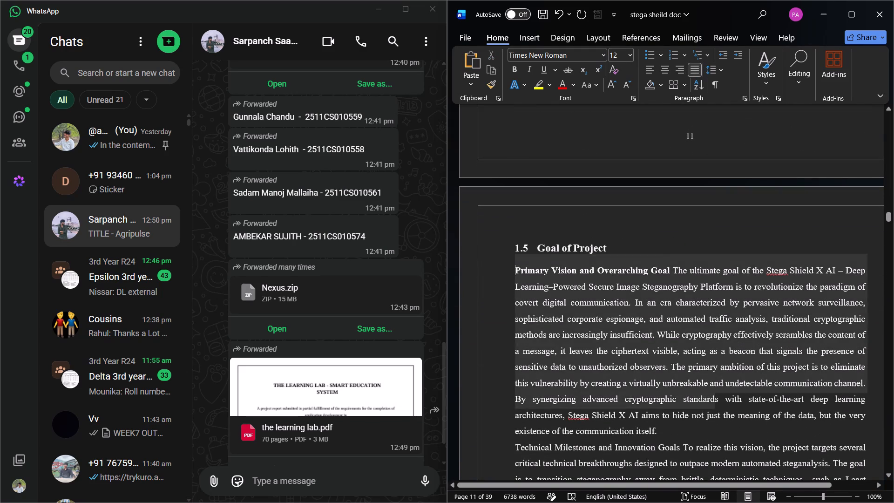
pyautogui.moveTo(724, 425); pyautogui.dragTo(734, 443)
pyautogui.click(592, 376)
pyautogui.scroll(-5, 607, 369)
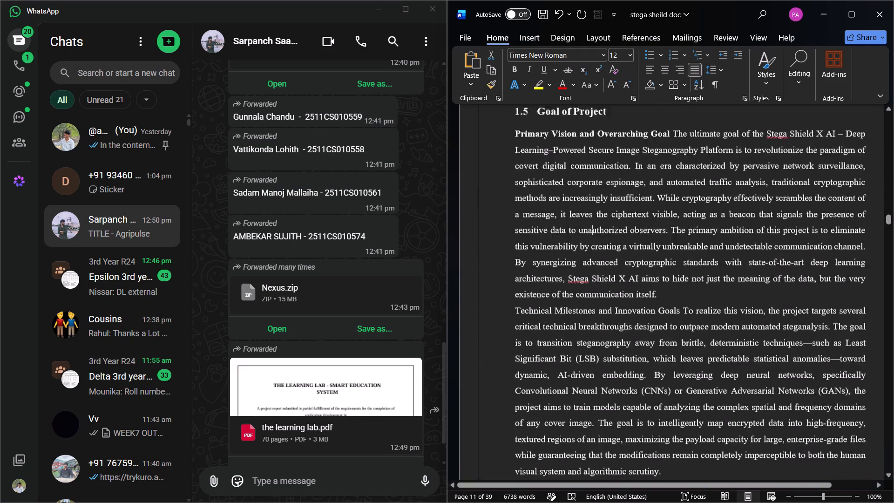
pyautogui.scroll(-20, 617, 365)
pyautogui.scroll(-5, 617, 365)
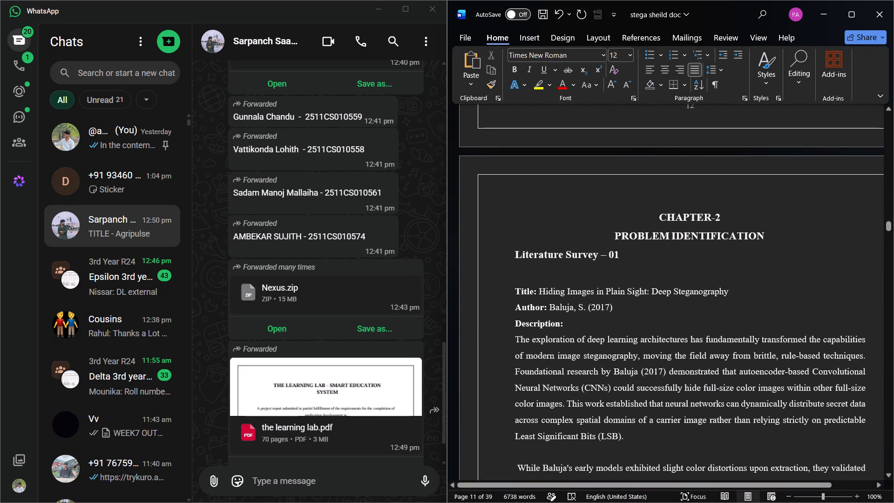
pyautogui.moveTo(511, 338); pyautogui.dragTo(631, 399)
pyautogui.click(723, 293)
pyautogui.scroll(4, 735, 290)
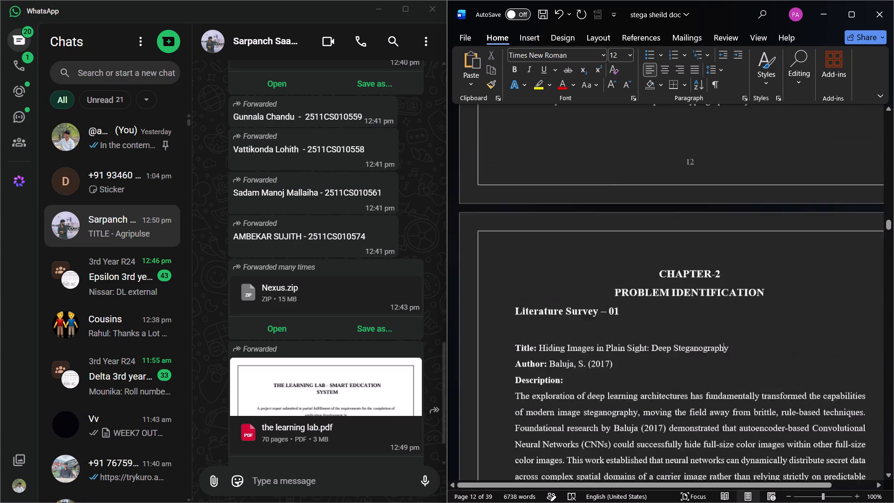
pyautogui.scroll(20, 735, 290)
pyautogui.scroll(13, 735, 290)
pyautogui.scroll(-11, 807, 267)
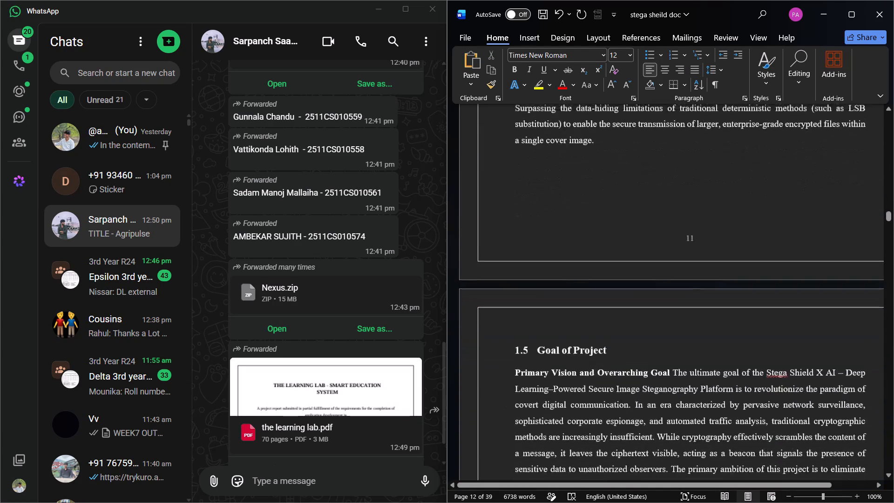
pyautogui.scroll(-20, 798, 304)
pyautogui.scroll(-16, 798, 304)
pyautogui.scroll(3, 806, 302)
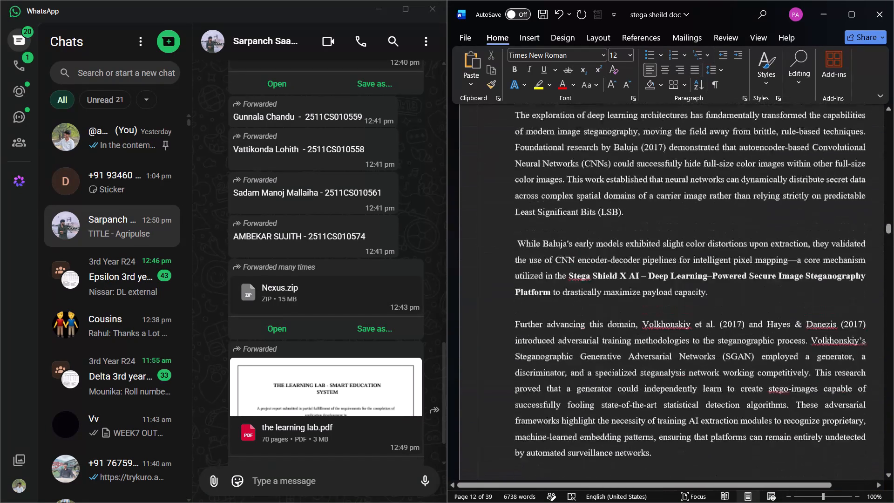
pyautogui.scroll(2, 806, 302)
pyautogui.scroll(-15, 806, 302)
pyautogui.scroll(11, 806, 302)
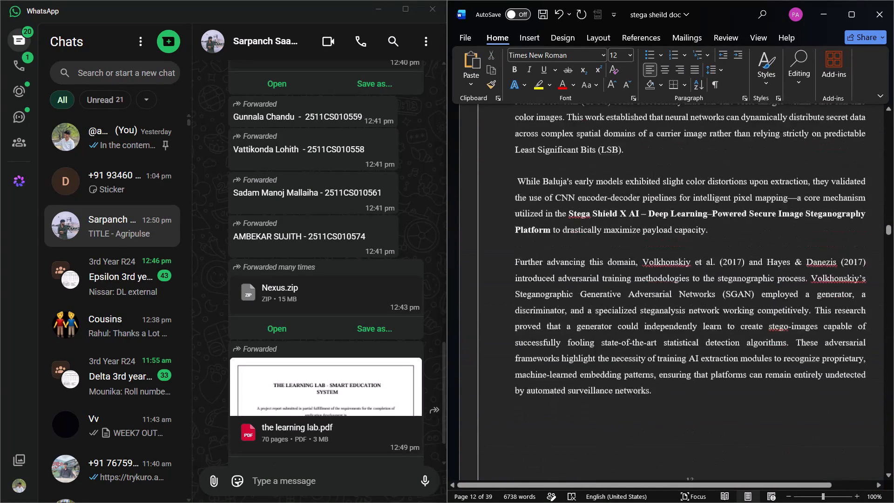
# Maximize the document window and review body formatting from Chapter 2 back to section 1.3, checking the first Background of project paragraph.
pyautogui.scroll(4, 806, 302)
pyautogui.click(851, 15)
pyautogui.scroll(2, 490, 324)
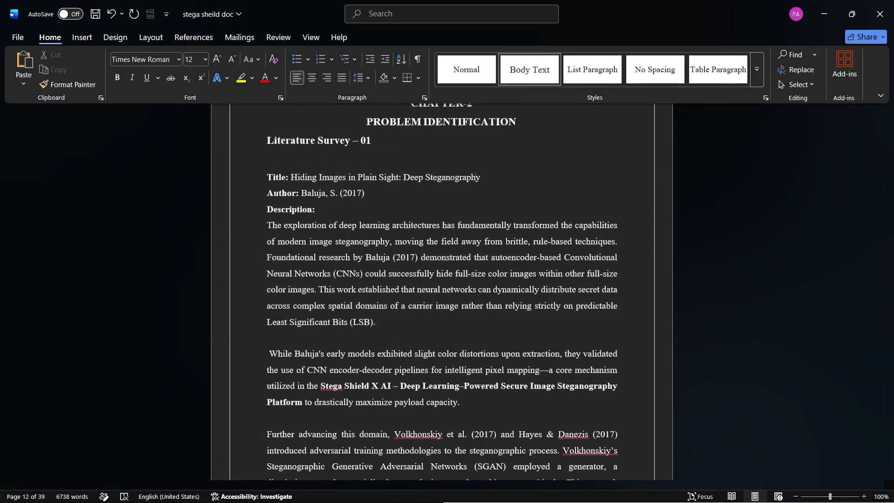
pyautogui.scroll(20, 490, 324)
pyautogui.scroll(12, 490, 324)
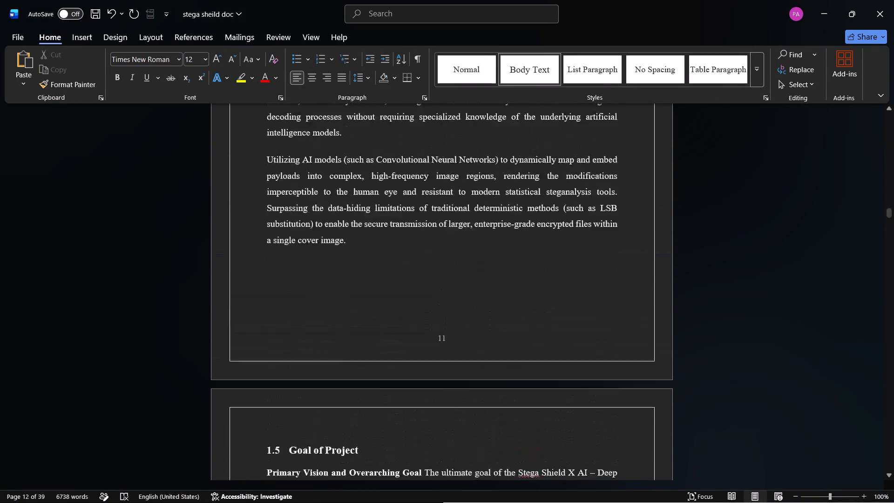
pyautogui.scroll(20, 489, 323)
pyautogui.scroll(12, 489, 323)
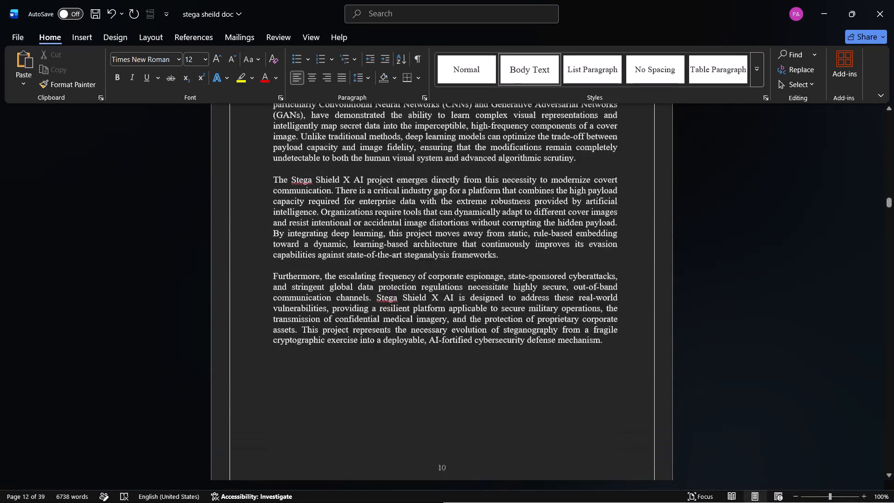
pyautogui.scroll(13, 489, 323)
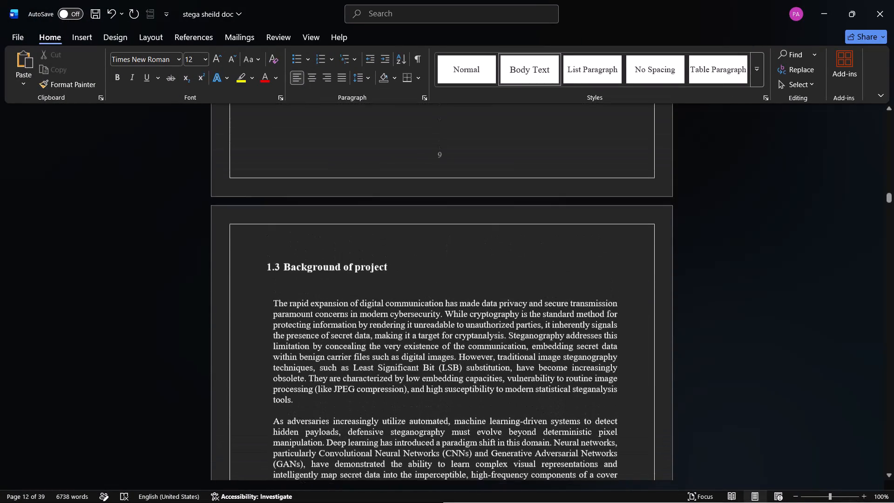
pyautogui.moveTo(264, 330); pyautogui.dragTo(518, 429)
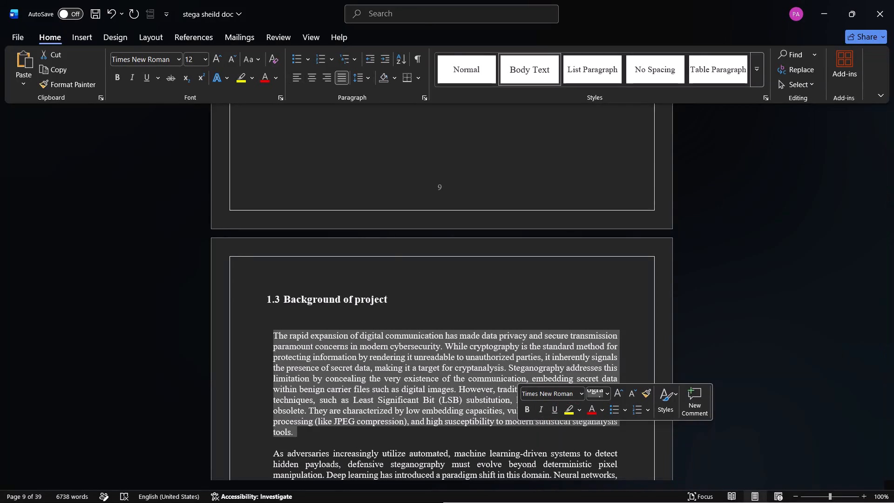
pyautogui.click(512, 289)
# Review the formatting of the earlier pages back to the Contents page, checking the font of page 8's paragraph on three core innovations.
pyautogui.scroll(10, 512, 289)
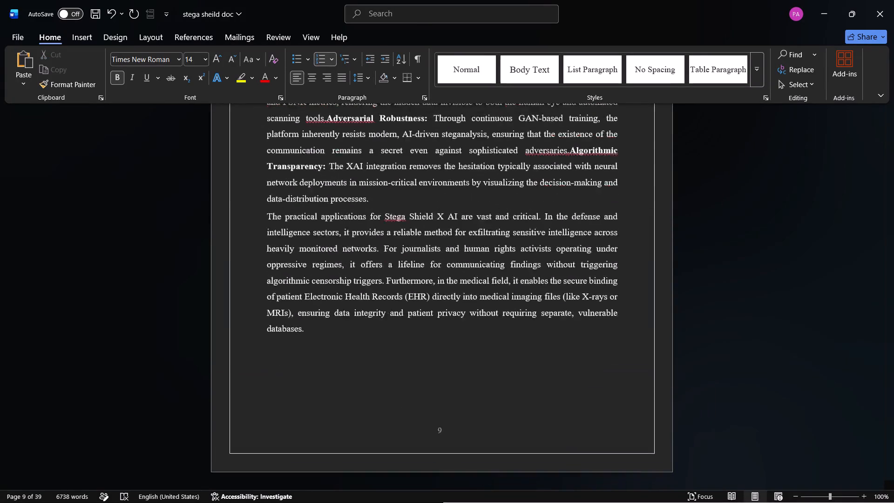
pyautogui.scroll(20, 512, 289)
pyautogui.scroll(4, 512, 289)
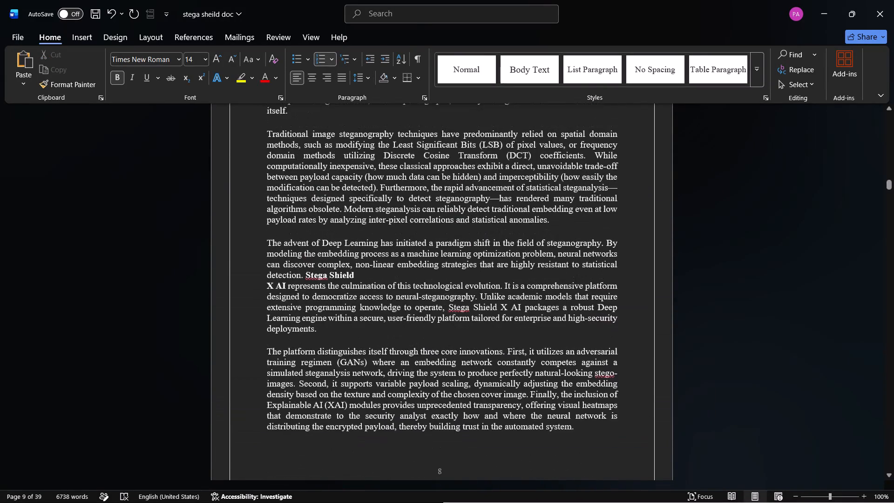
pyautogui.moveTo(465, 360); pyautogui.dragTo(388, 342)
pyautogui.click(505, 268)
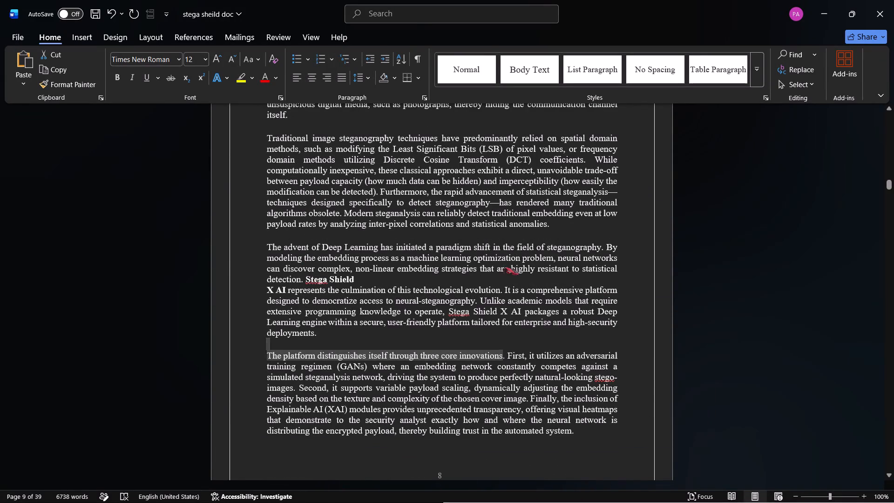
pyautogui.scroll(20, 504, 268)
pyautogui.scroll(8, 504, 268)
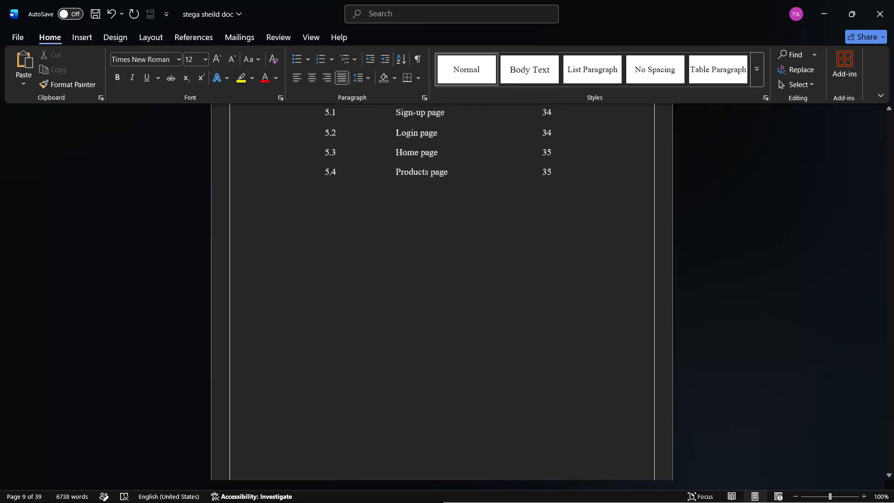
pyautogui.scroll(6, 504, 268)
pyautogui.scroll(16, 441, 326)
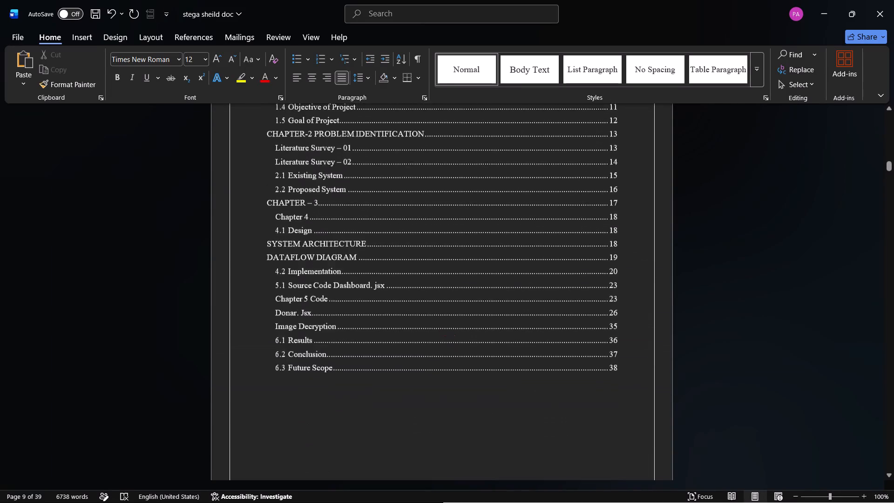
pyautogui.scroll(15, 441, 326)
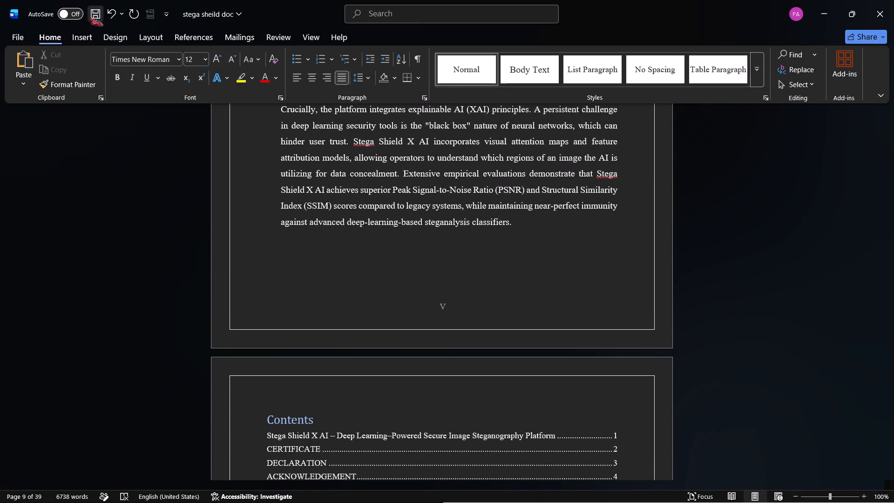
# Save the Stega Shield report document.
pyautogui.click(90, 19)
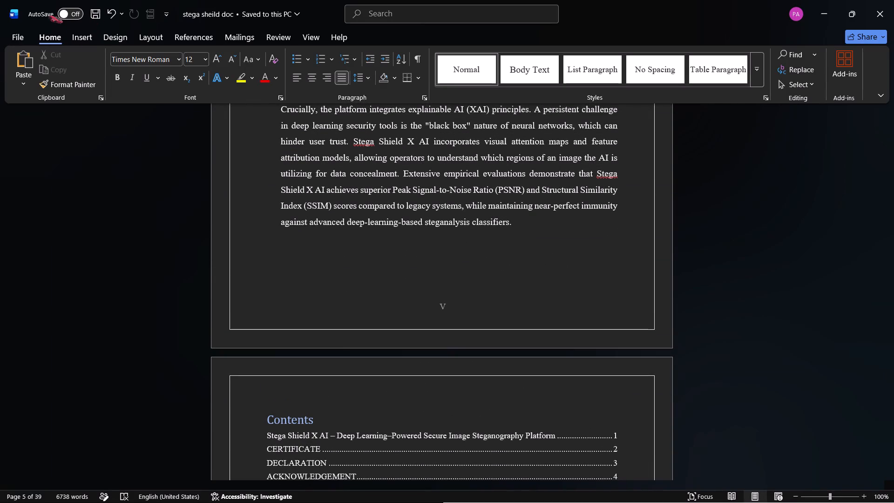
# Open the Save As options for the report.
pyautogui.click(25, 34)
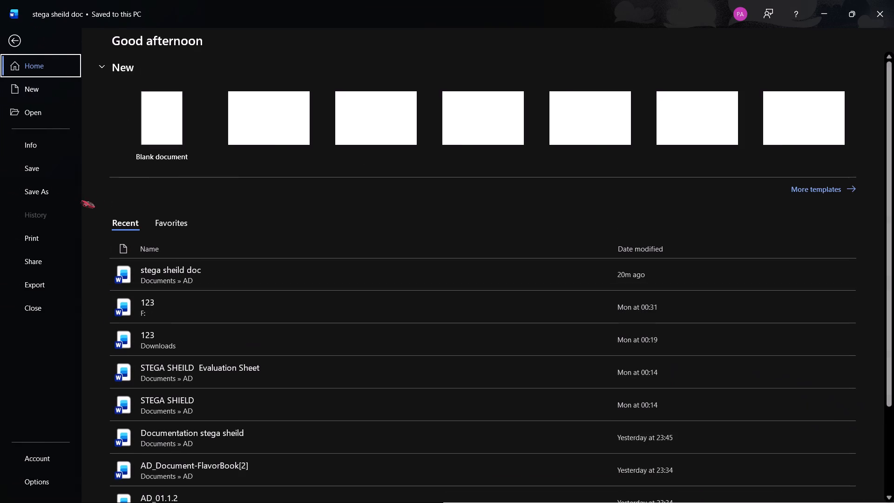
pyautogui.click(39, 192)
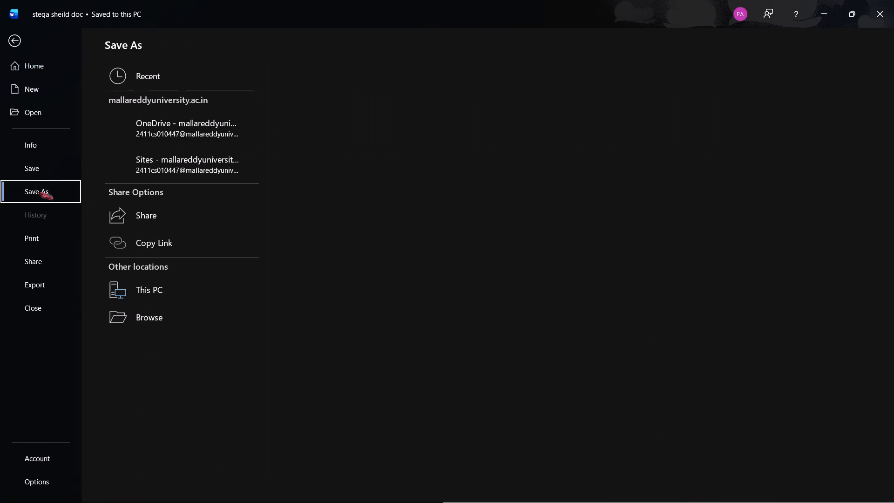
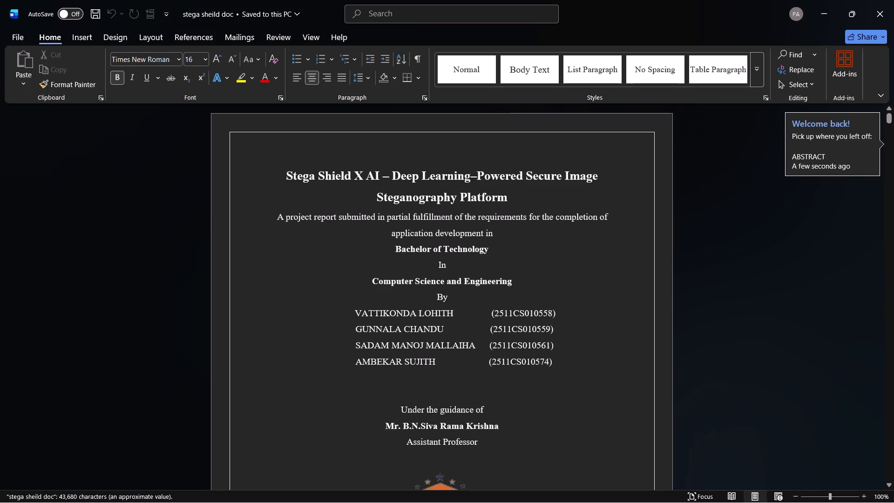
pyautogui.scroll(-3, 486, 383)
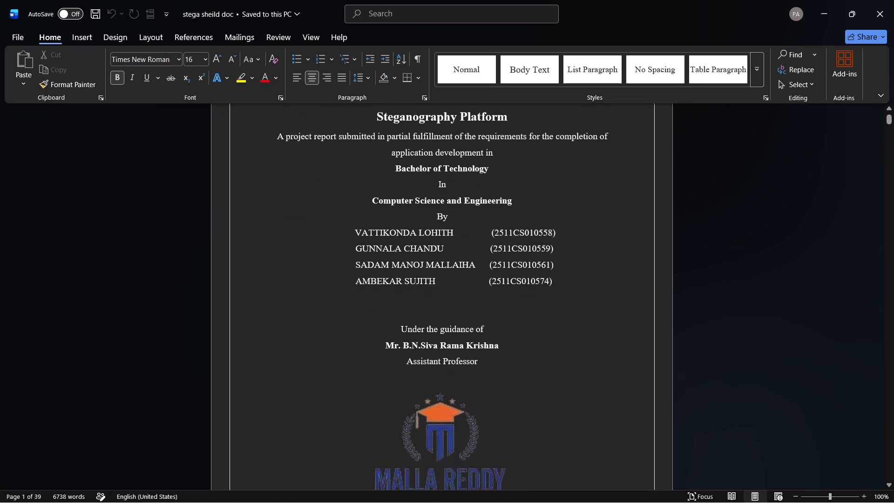
# Insert a space after each of the two initials in the guide's name on the report's title page.
pyautogui.scroll(2, 486, 383)
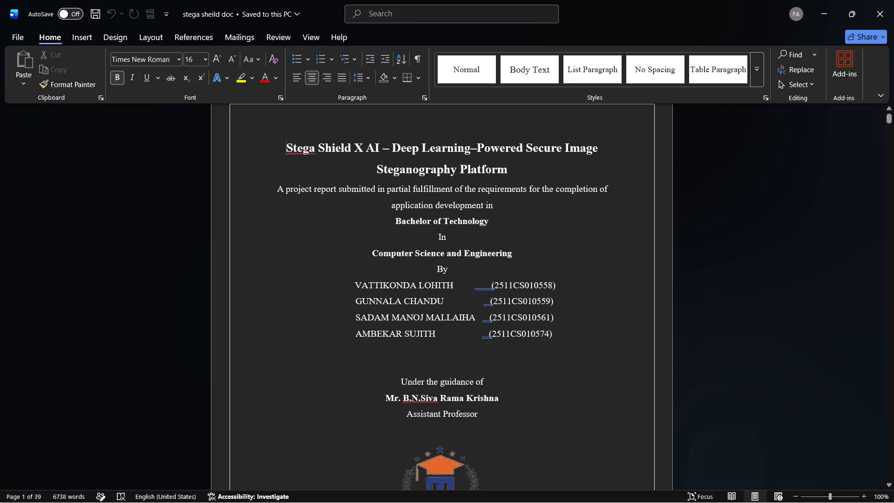
pyautogui.click(412, 402)
pyautogui.press('space')
pyautogui.click(423, 399)
pyautogui.press('space')
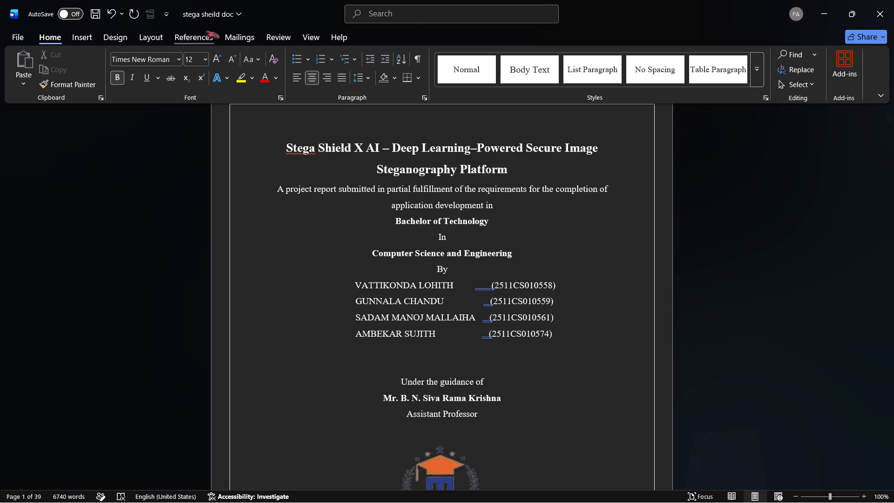
# Save the report and close the document.
pyautogui.doubleClick(93, 17)
pyautogui.click(893, 0)
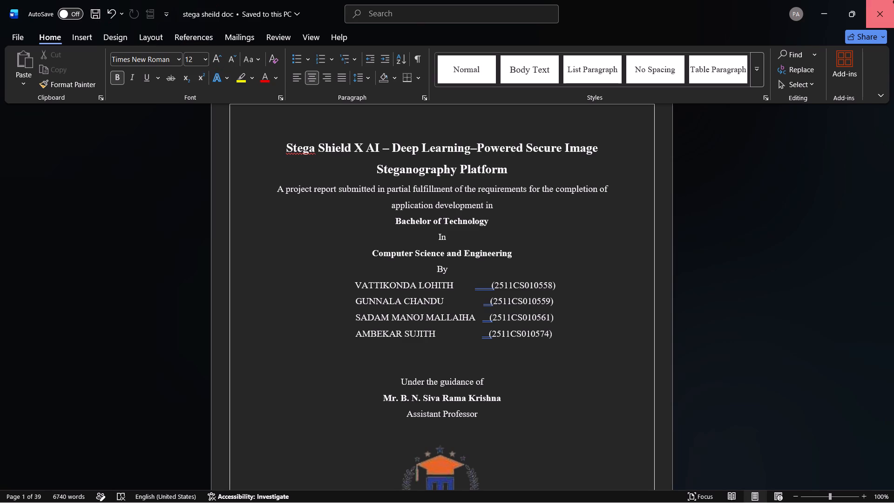
# In File Explorer, share the stega sheild doc Word file from the AD folder through one of the available sharing apps.
pyautogui.click(183, 58)
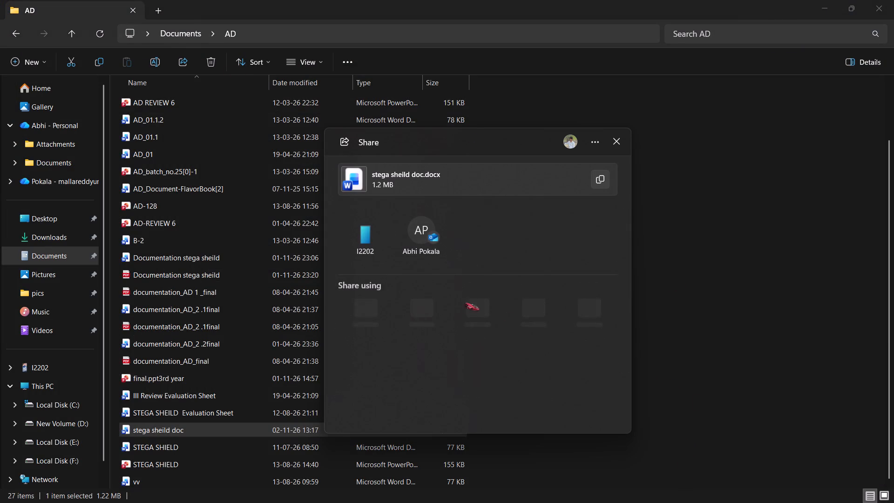
pyautogui.click(426, 326)
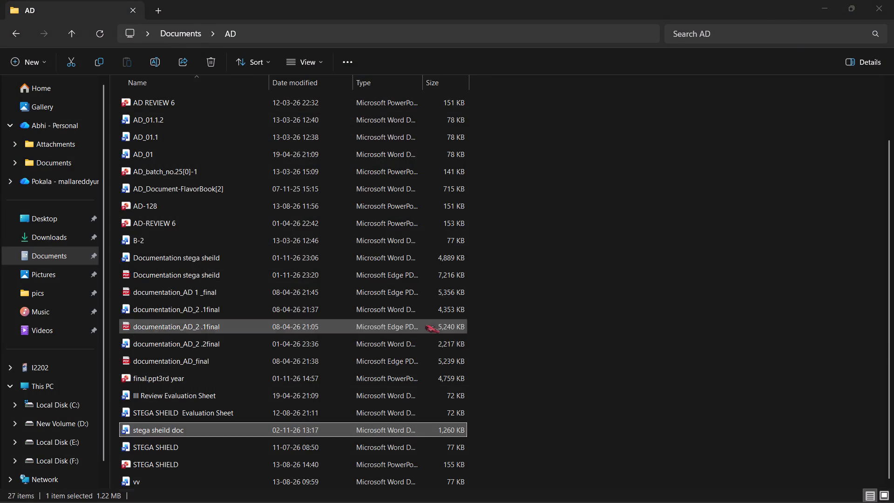